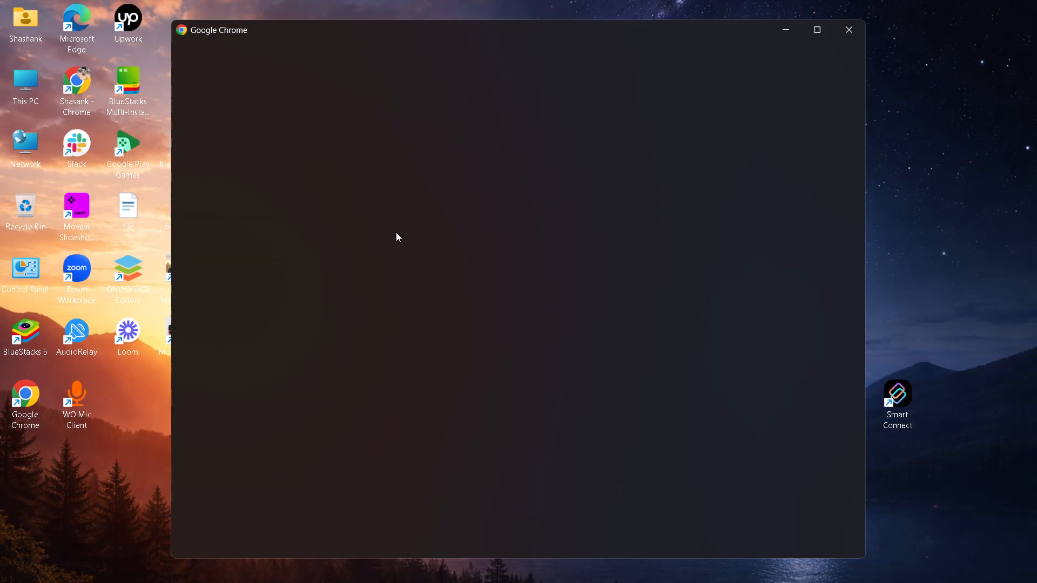
# Open the Person 1 browser profile and load the bookmarked Work Diary spreadsheet.
pyautogui.click(327, 397)
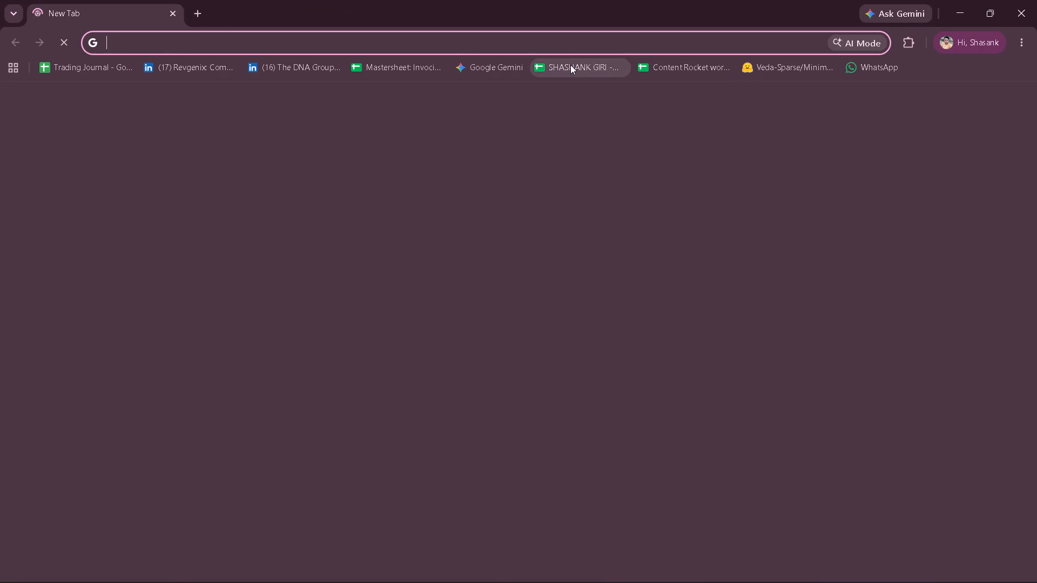
pyautogui.click(570, 64)
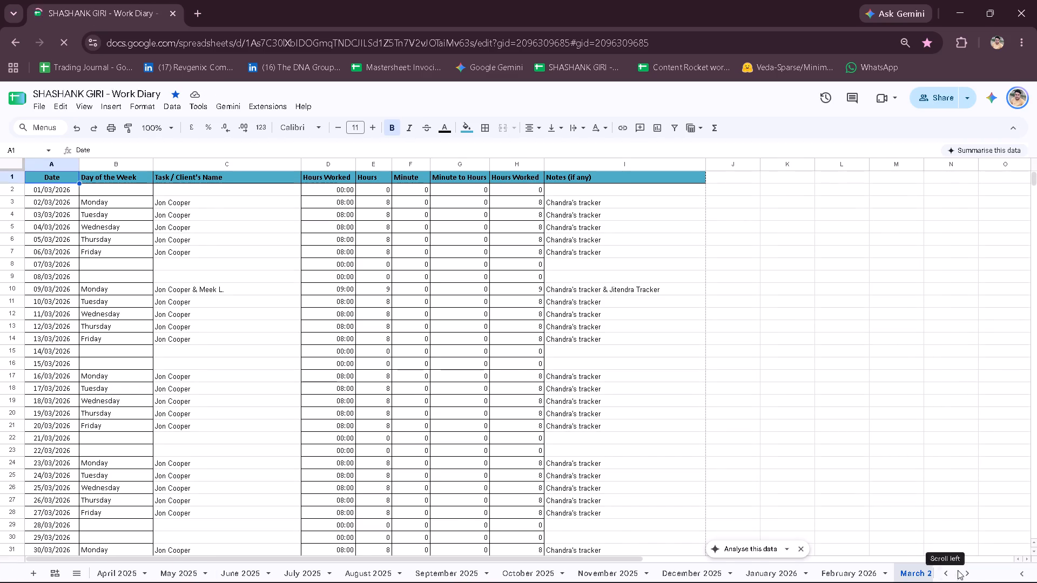
# Copy the entire March 2026 sheet into a newly added blank sheet.
pyautogui.click(970, 572)
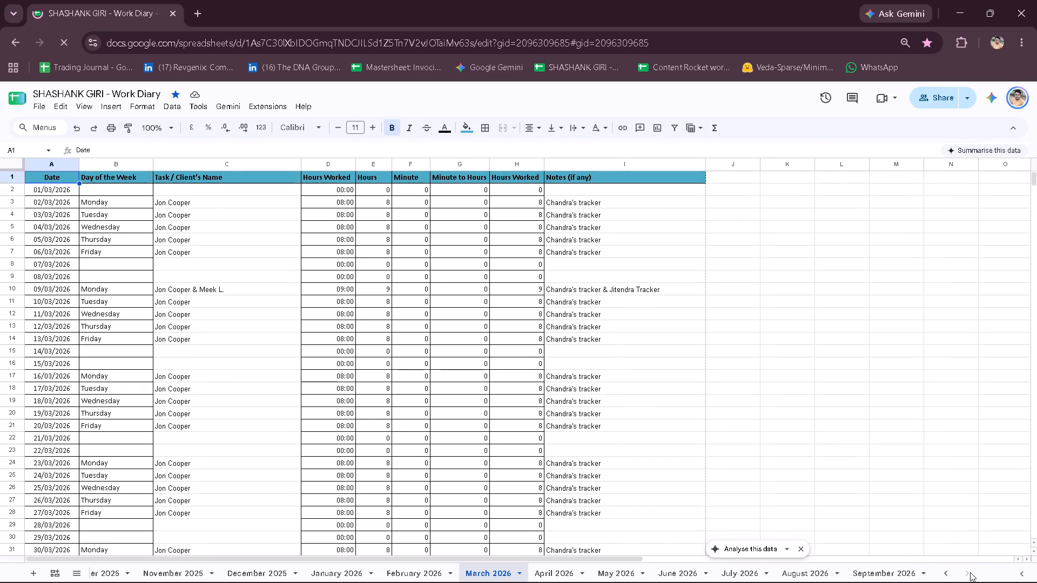
pyautogui.click(12, 166)
pyautogui.hotkey('ctrl', 'c')
pyautogui.hotkey('ctrl', 'c')
pyautogui.hotkey('ctrl', 'c')
pyautogui.hotkey('ctrl', 'c')
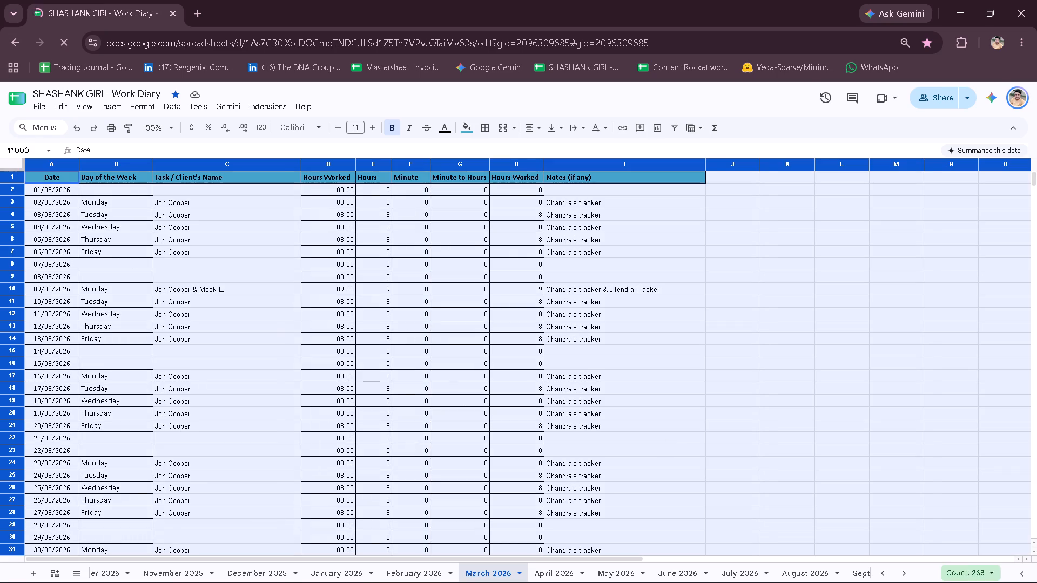
pyautogui.click(34, 571)
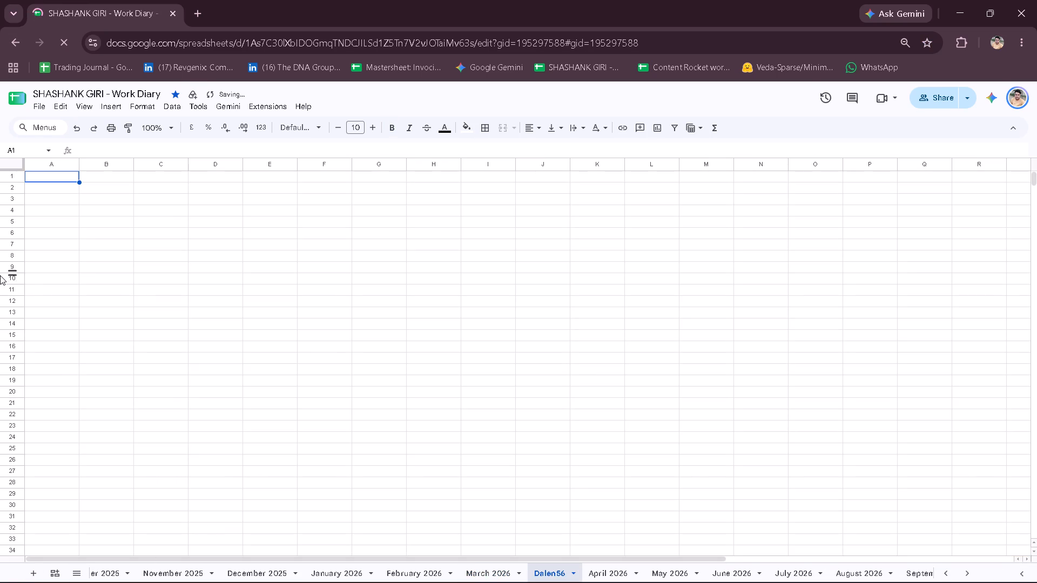
pyautogui.hotkey('ctrl', 'v')
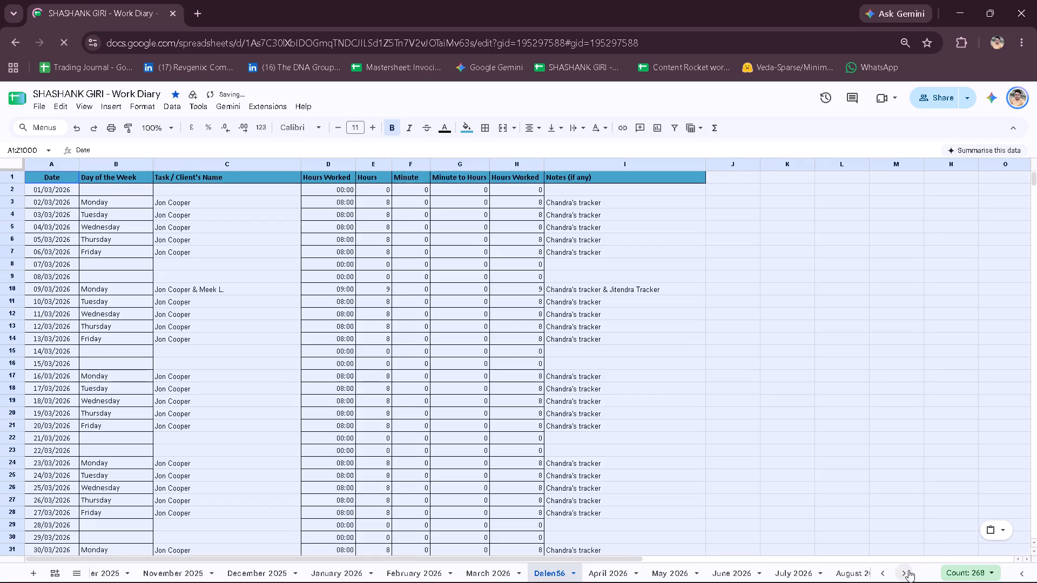
# Rename the new sheet as October 2026.
pyautogui.doubleClick(538, 574)
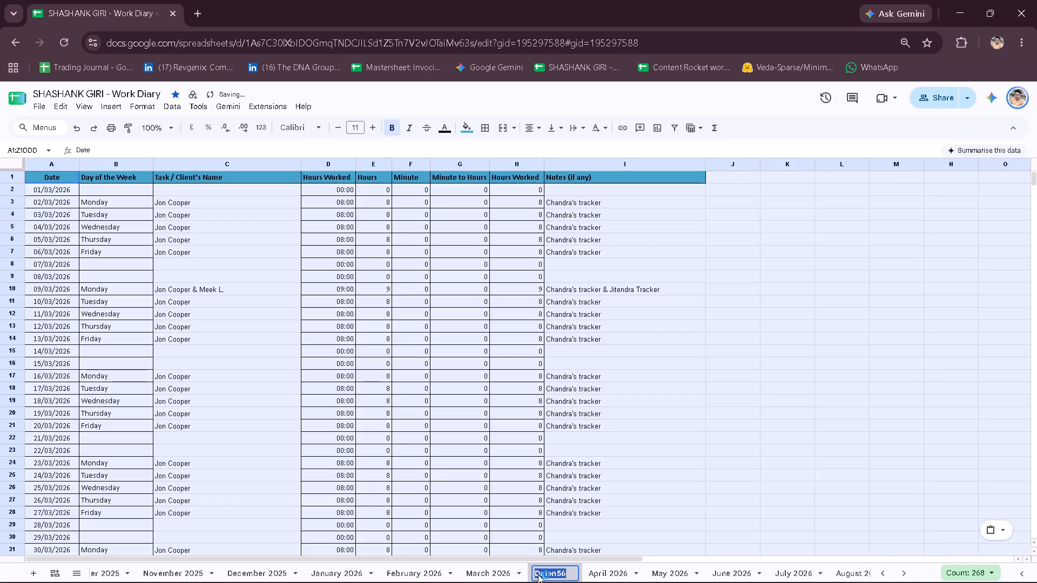
pyautogui.write('October')
pyautogui.press('space')
pyautogui.write('2026')
pyautogui.press('Return')
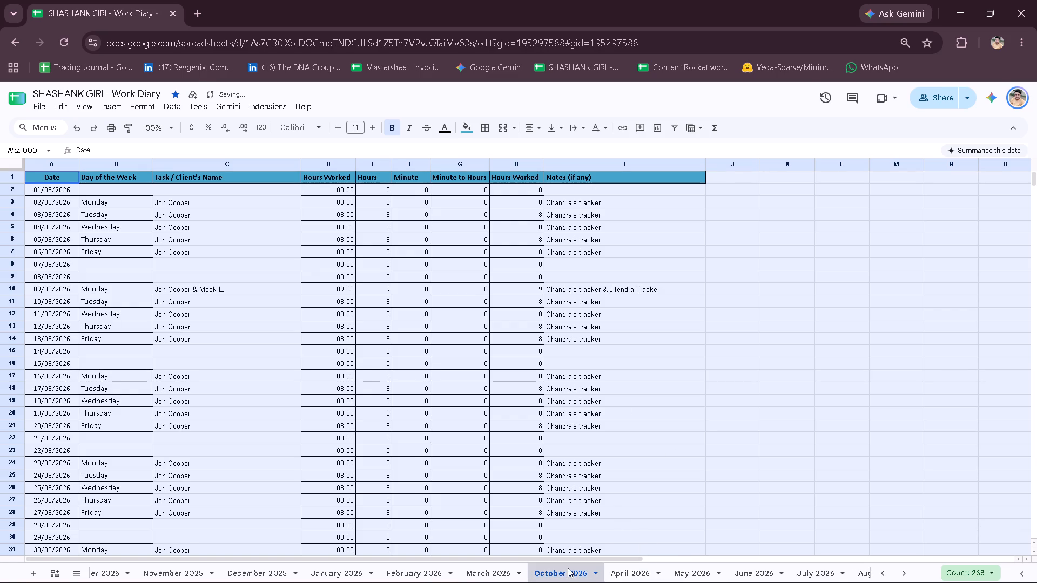
# Move the October 2026 sheet to the end of the sheet order, after September 2026.
pyautogui.moveTo(565, 573); pyautogui.dragTo(896, 574)
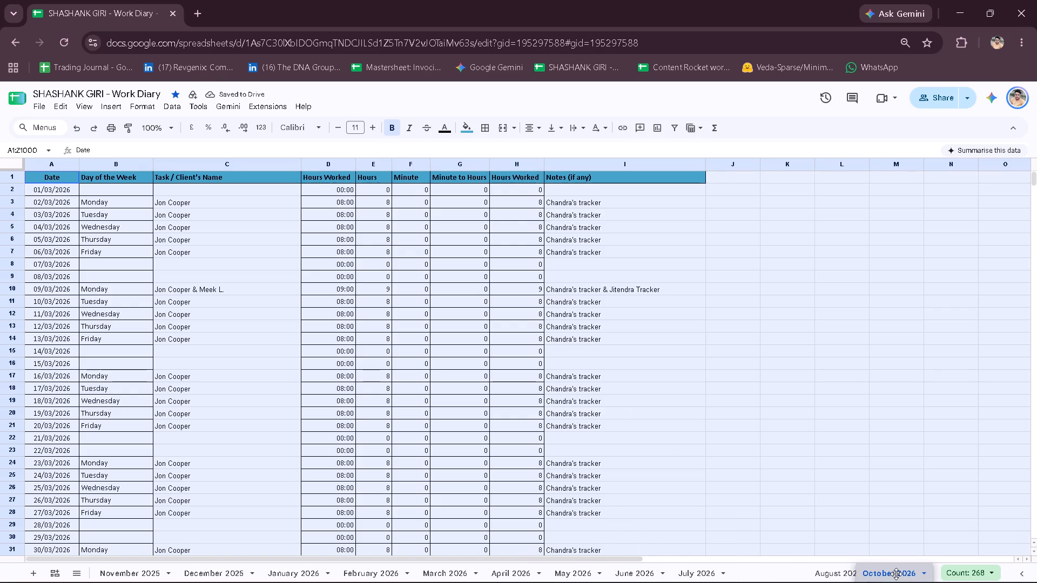
pyautogui.moveTo(896, 574); pyautogui.dragTo(885, 578)
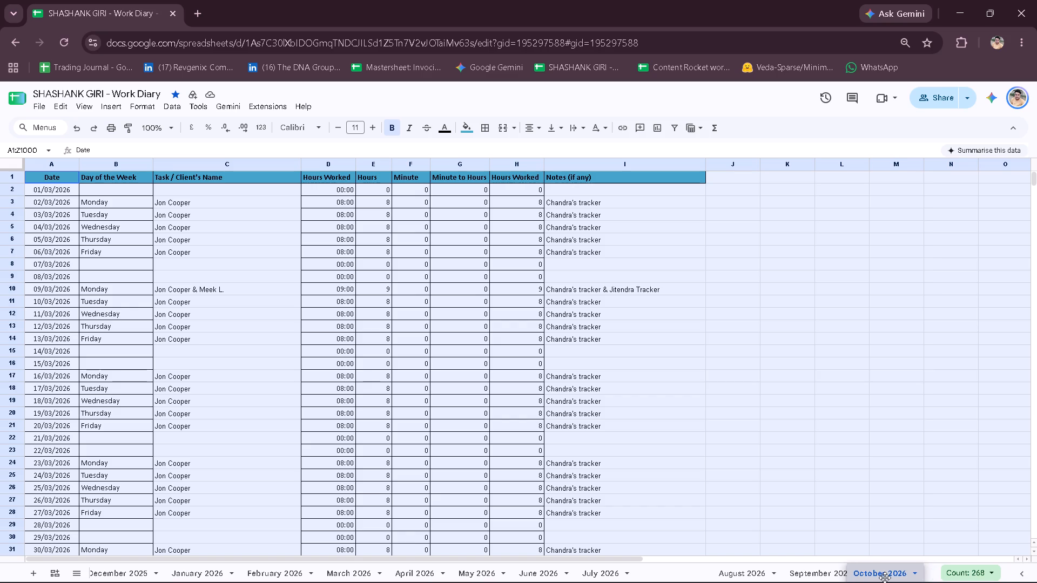
pyautogui.moveTo(885, 578); pyautogui.dragTo(904, 579)
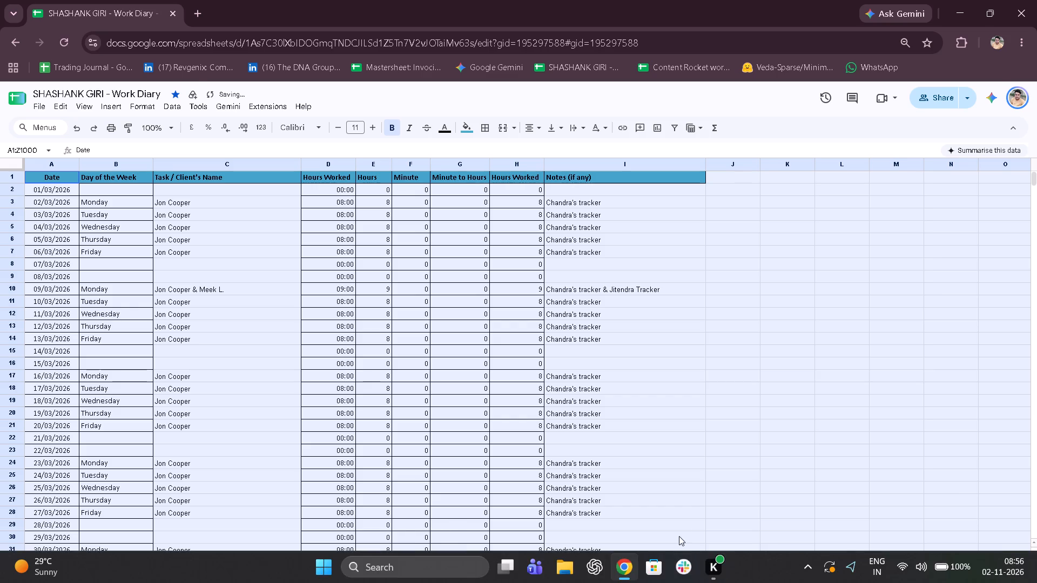
pyautogui.moveTo(671, 570); pyautogui.dragTo(847, 579)
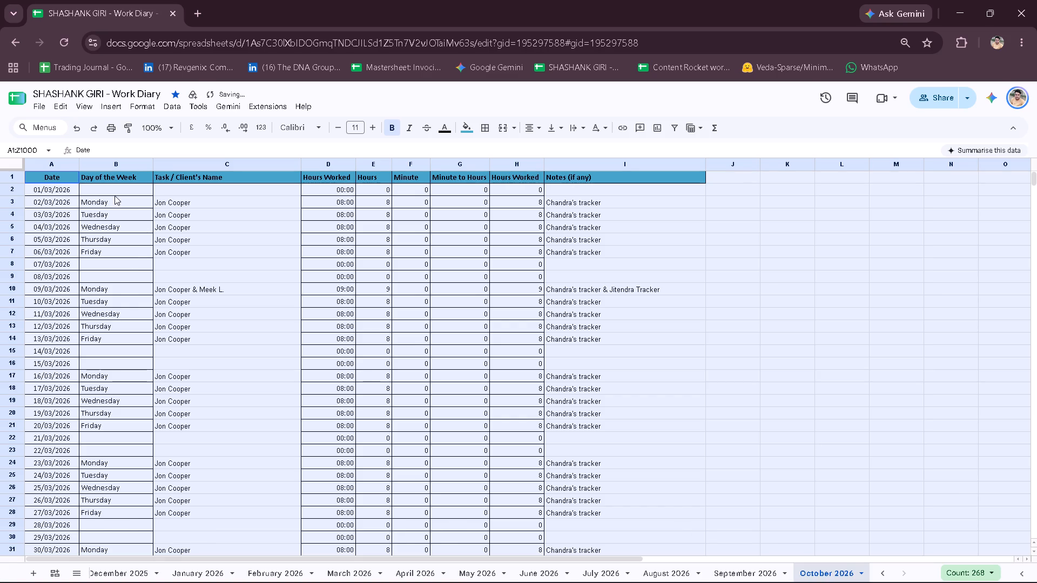
# Close the extra profile chooser window and check the month's dates in the system calendar.
pyautogui.click(115, 195)
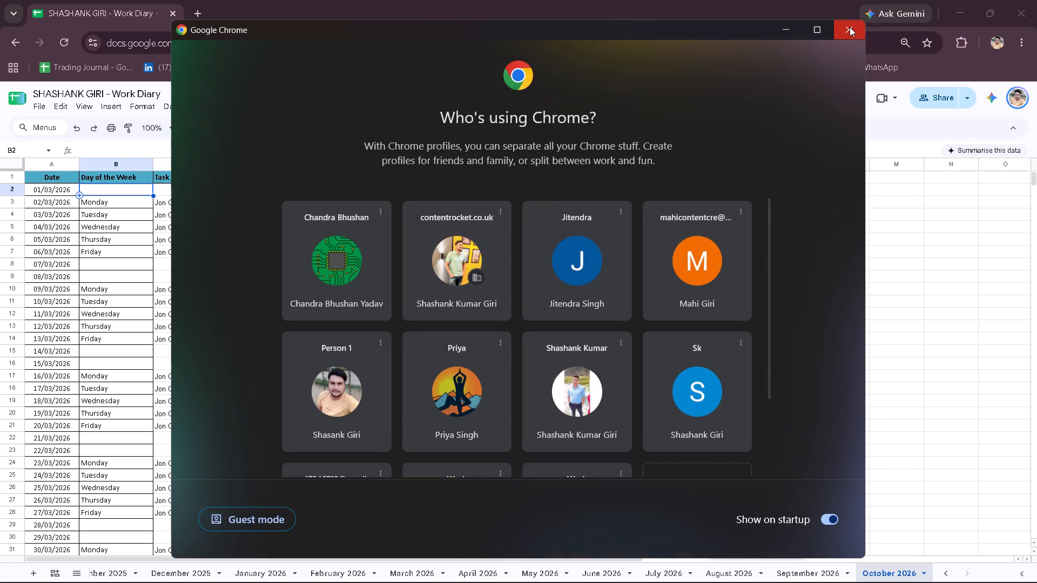
pyautogui.click(850, 27)
pyautogui.click(1000, 573)
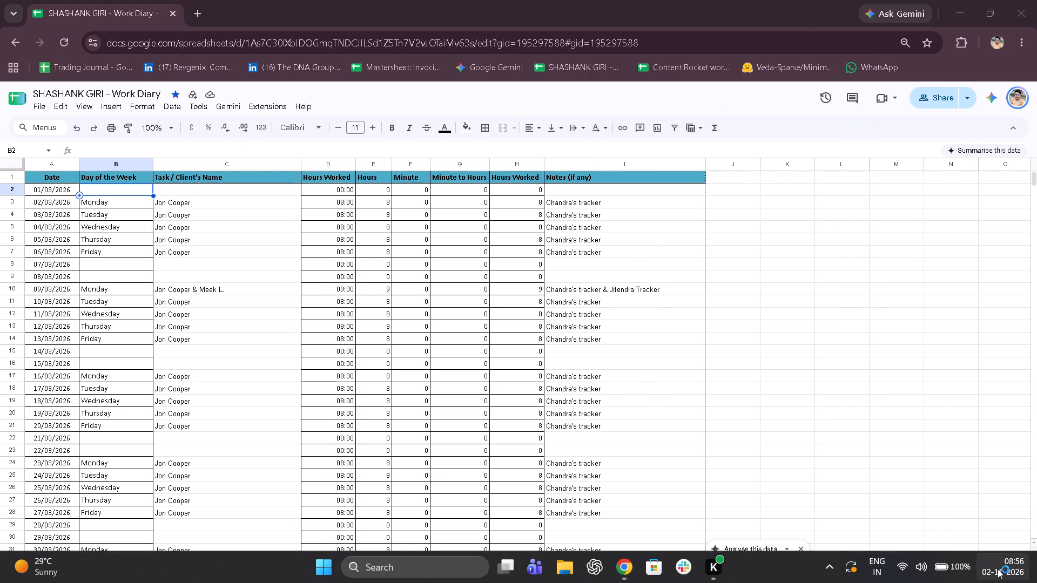
pyautogui.click(651, 227)
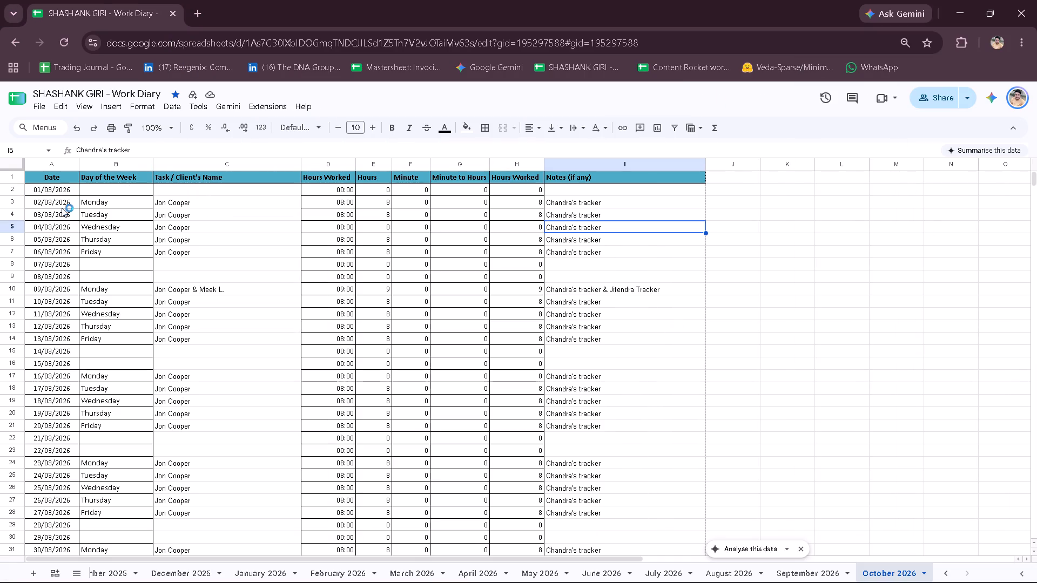
pyautogui.scroll(-5, 55, 242)
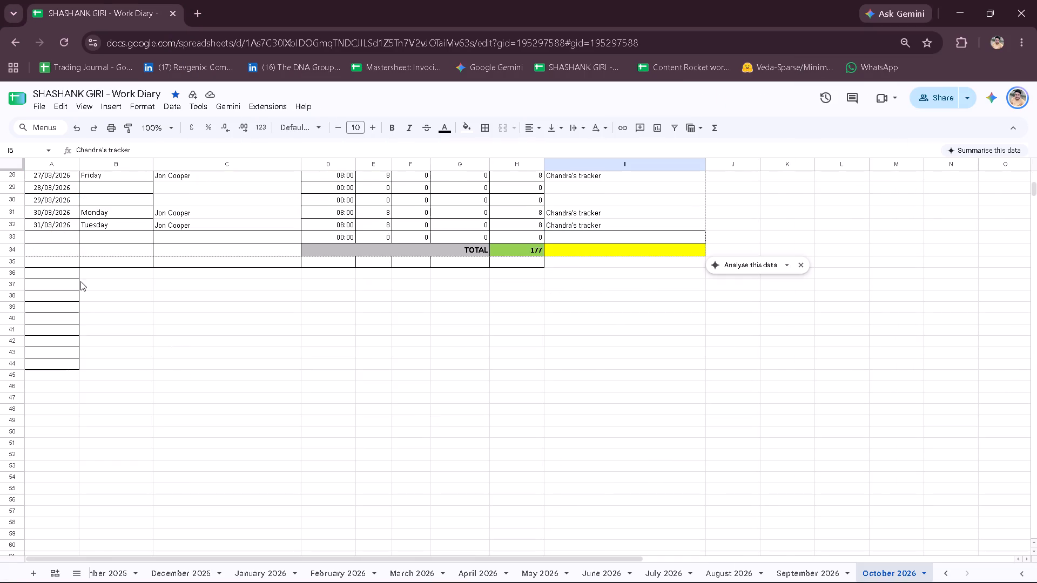
pyautogui.click(998, 567)
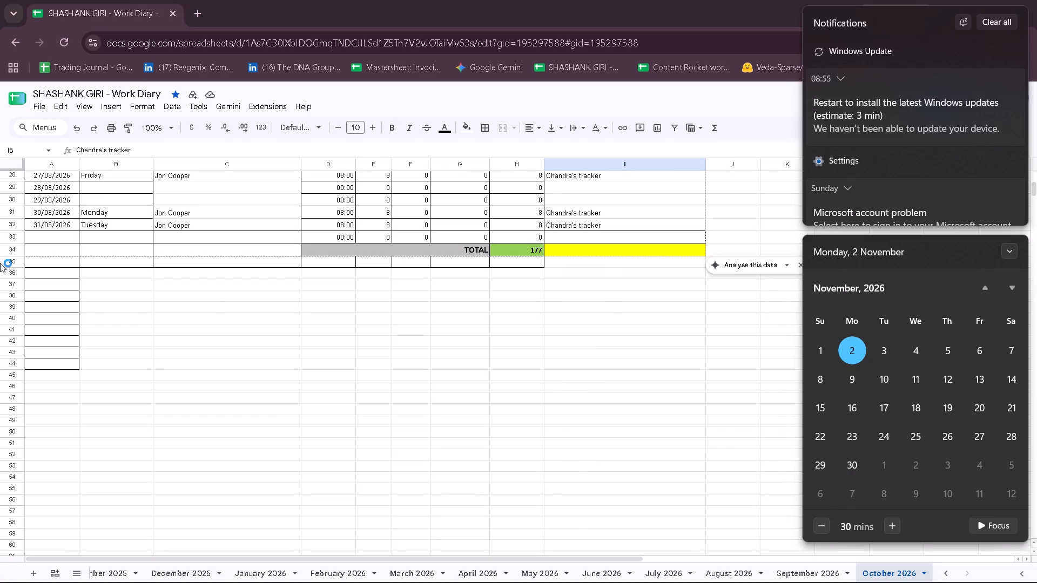
# Clear the date, weekday, client and note in the 31/03/2026 row and set its hours worked to 00:00.
pyautogui.moveTo(36, 226); pyautogui.dragTo(558, 237)
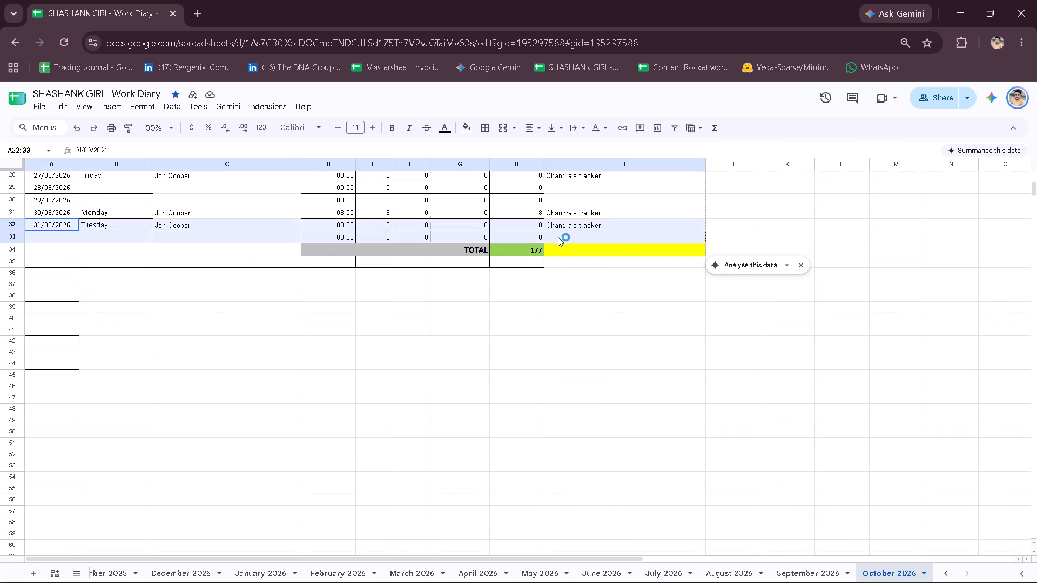
pyautogui.moveTo(558, 237); pyautogui.dragTo(573, 229)
pyautogui.click(204, 222)
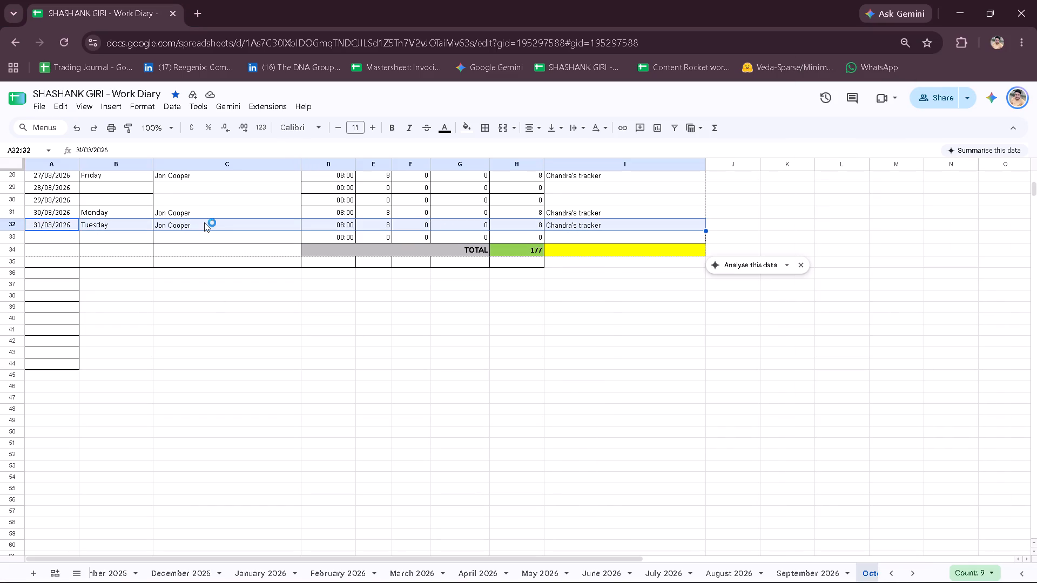
pyautogui.moveTo(219, 228); pyautogui.dragTo(53, 231)
pyautogui.press('BackSpace')
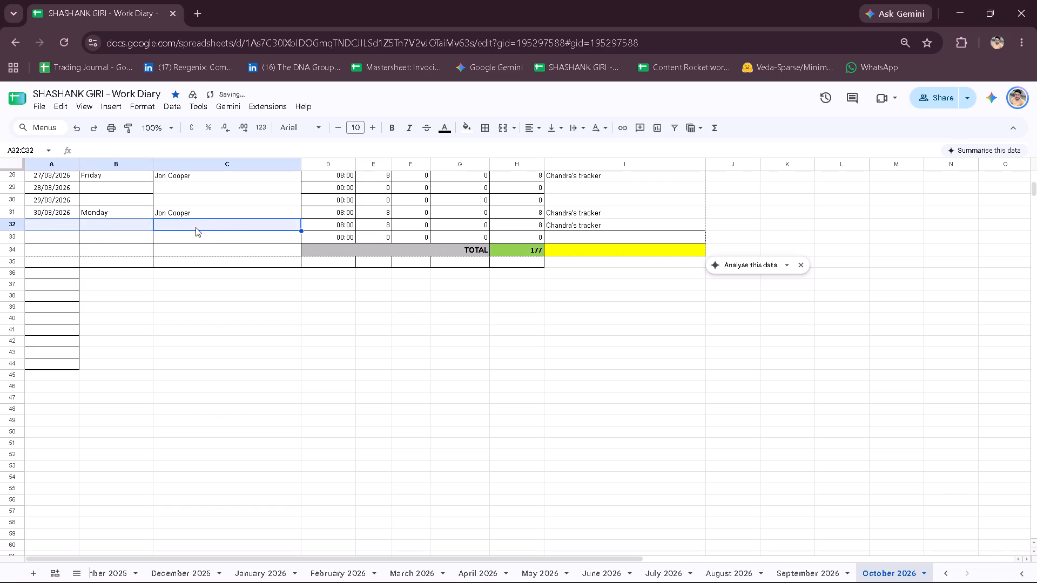
pyautogui.click(334, 241)
pyautogui.hotkey('ctrl', 'c')
pyautogui.hotkey('ctrl', 'c')
pyautogui.click(338, 227)
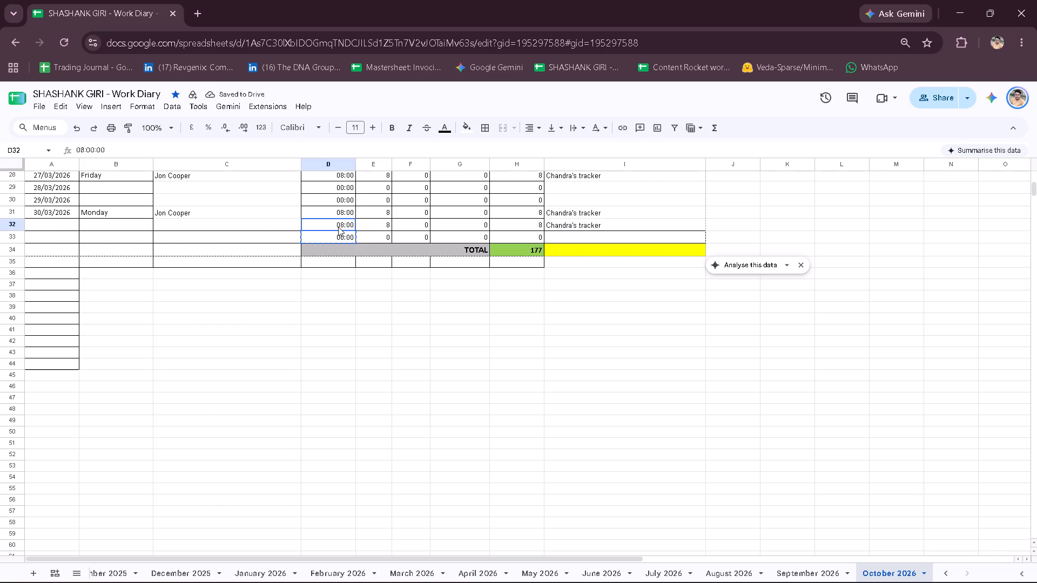
pyautogui.hotkey('ctrl', 'v')
pyautogui.click(565, 226)
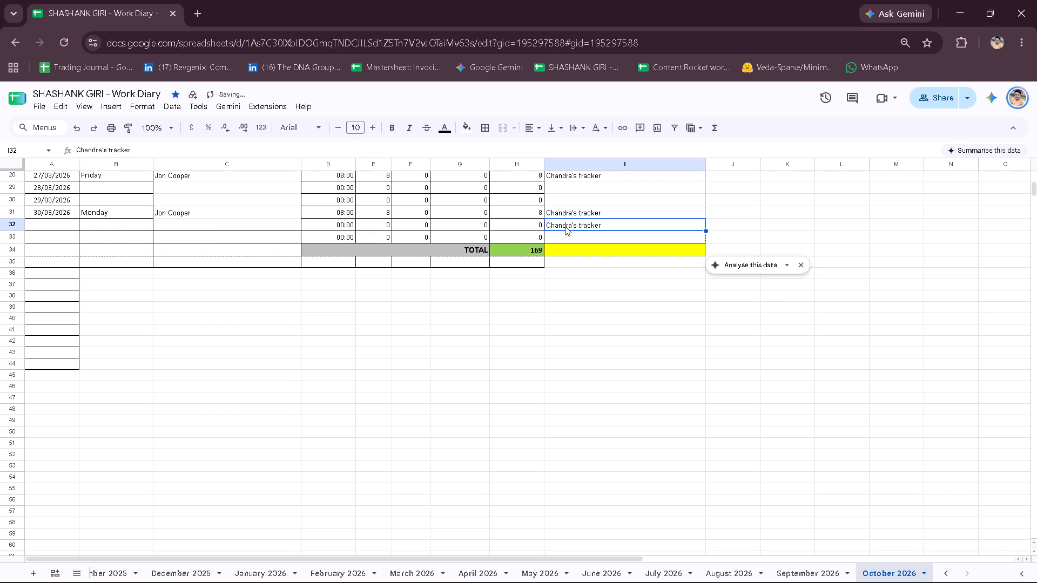
pyautogui.press('BackSpace')
# After checking the system calendar, fill 08:00 hours worked for the weekdays 02/03 to 06/03/2026 and 09/03 to 13/03/2026.
pyautogui.scroll(1, 237, 236)
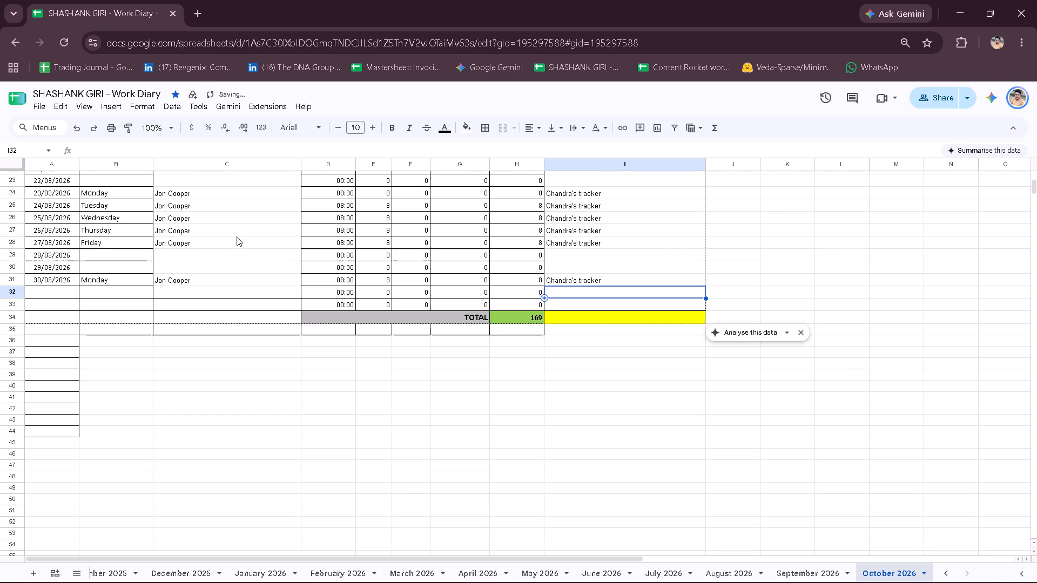
pyautogui.click(1007, 576)
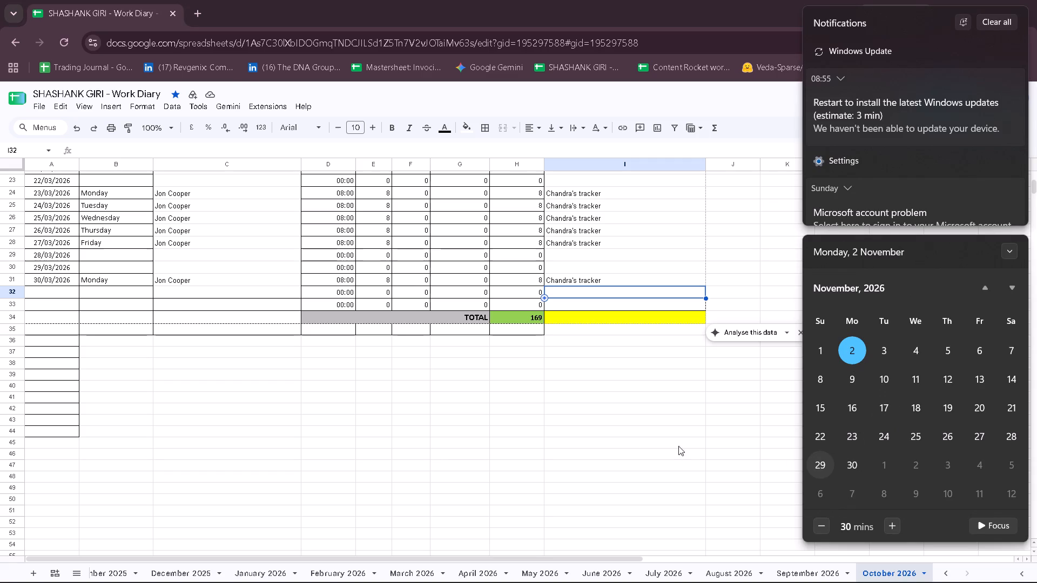
pyautogui.click(395, 385)
pyautogui.scroll(2, 301, 330)
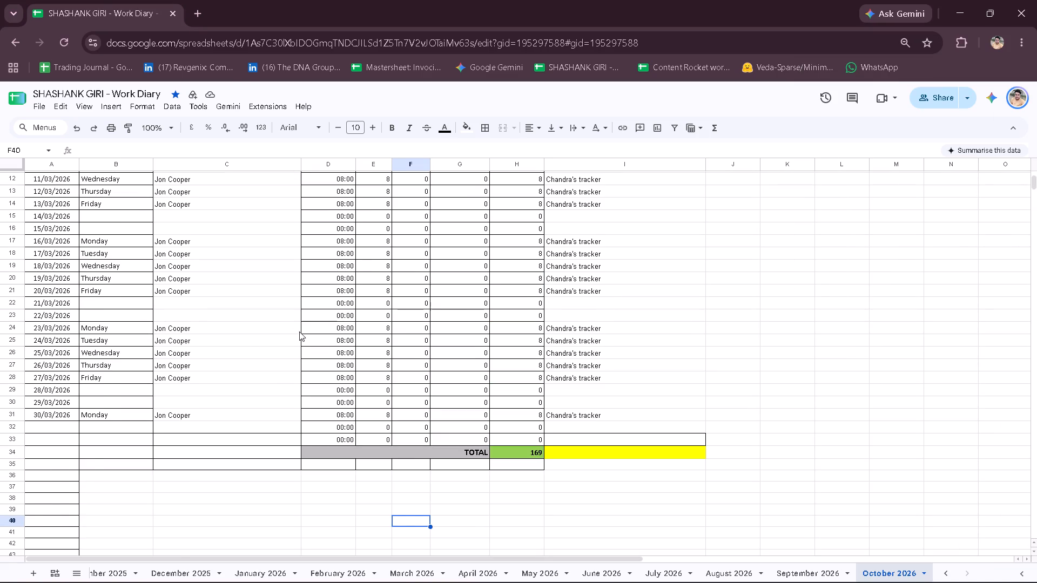
pyautogui.scroll(2, 302, 311)
pyautogui.click(334, 205)
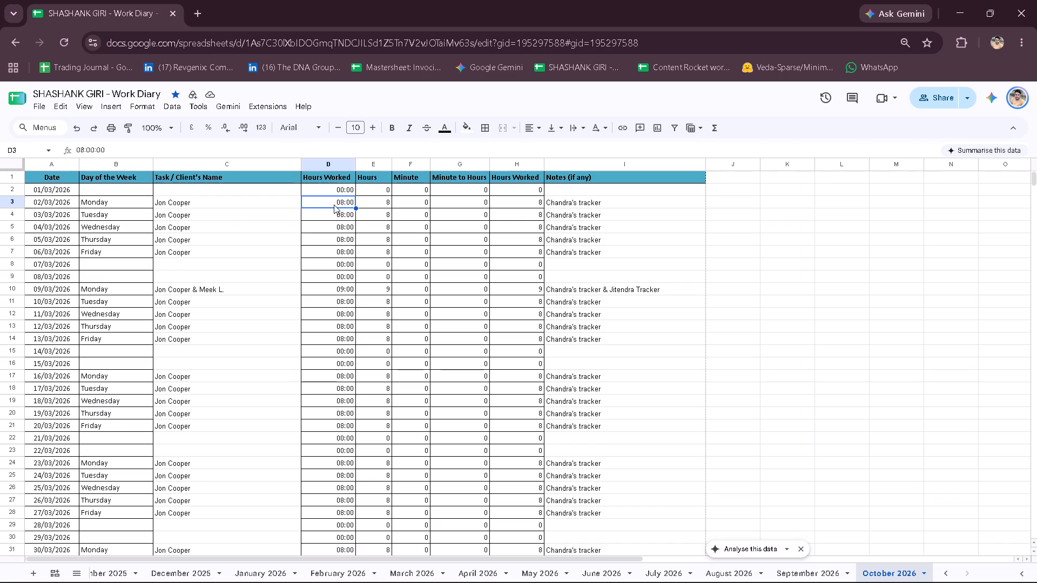
pyautogui.hotkey('ctrl', 'c')
pyautogui.hotkey('ctrl', 'c')
pyautogui.hotkey('ctrl', 'c')
pyautogui.keyDown('ctrl'); pyautogui.keyDown('shift'); pyautogui.click(336, 255); pyautogui.keyUp('shift'); pyautogui.keyUp('ctrl')
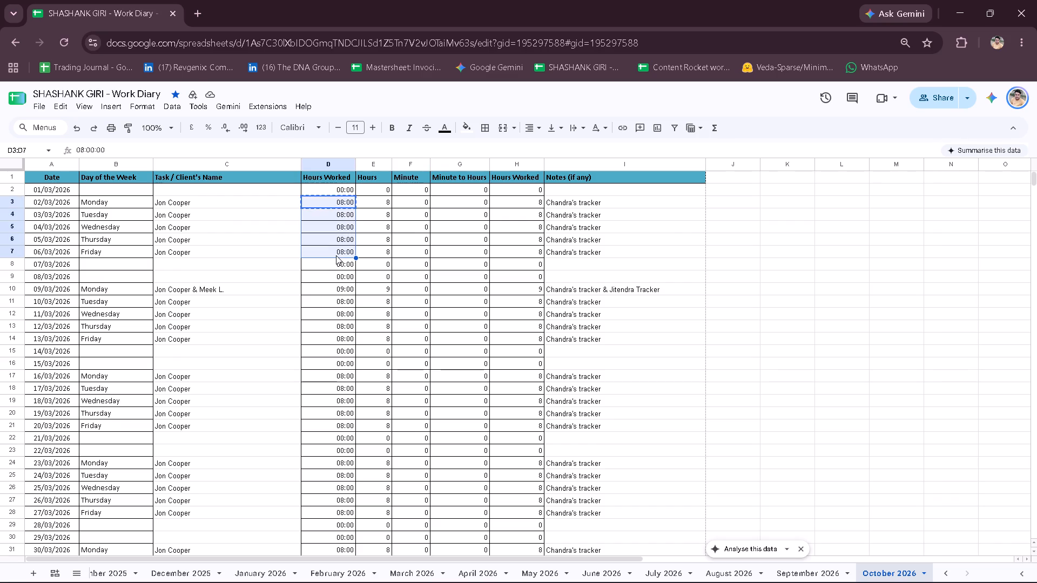
pyautogui.hotkey('ctrl', 'v')
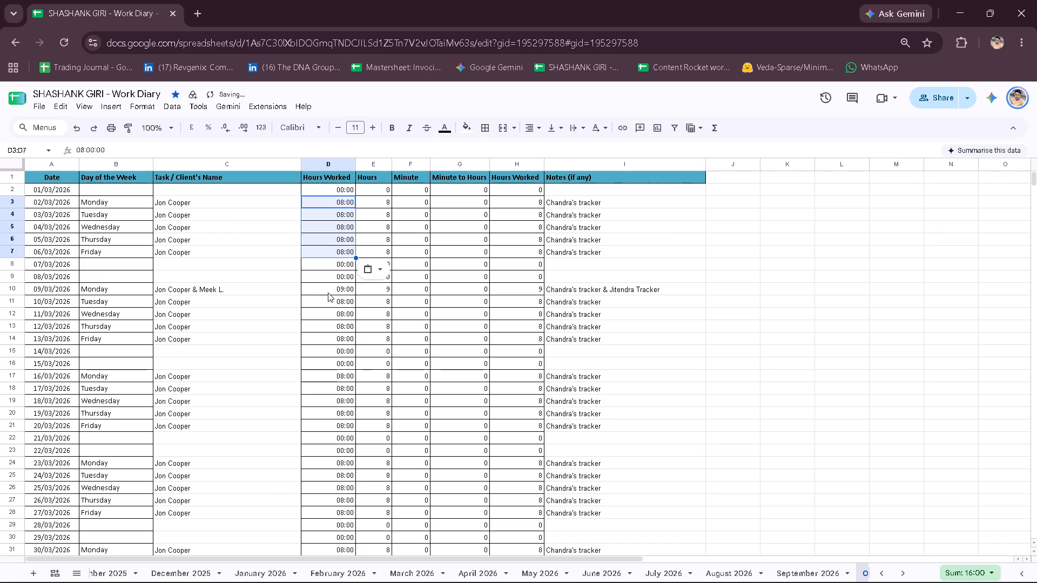
pyautogui.click(327, 291)
pyautogui.keyDown('ctrl'); pyautogui.keyDown('shift'); pyautogui.click(331, 340); pyautogui.keyUp('shift'); pyautogui.keyUp('ctrl')
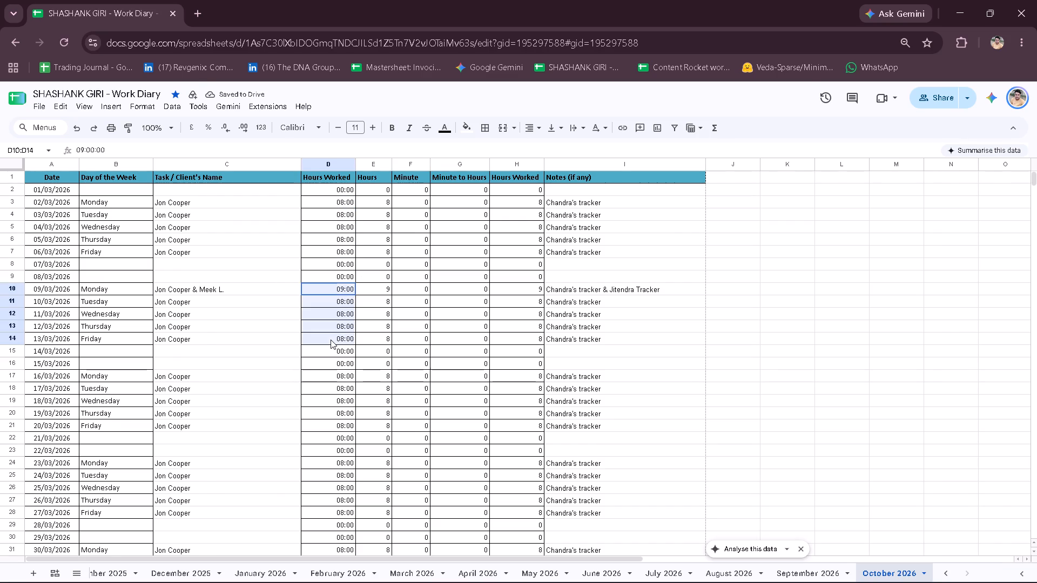
pyautogui.hotkey('ctrl', 'v')
# Remove the second client from the client name entry in the 09/03/2026 row, keeping only the first client.
pyautogui.doubleClick(204, 288)
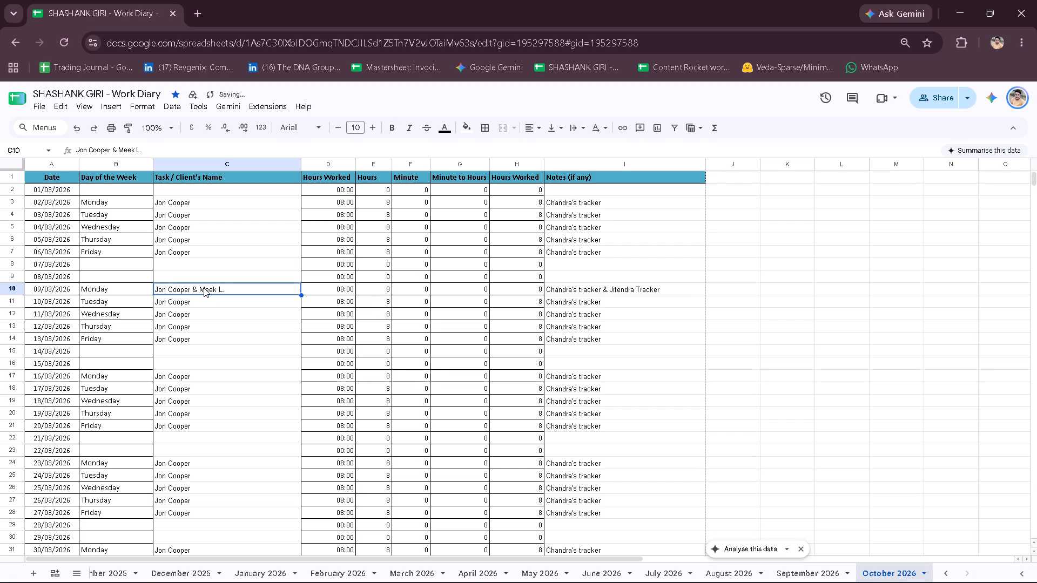
pyautogui.moveTo(190, 286); pyautogui.dragTo(383, 287)
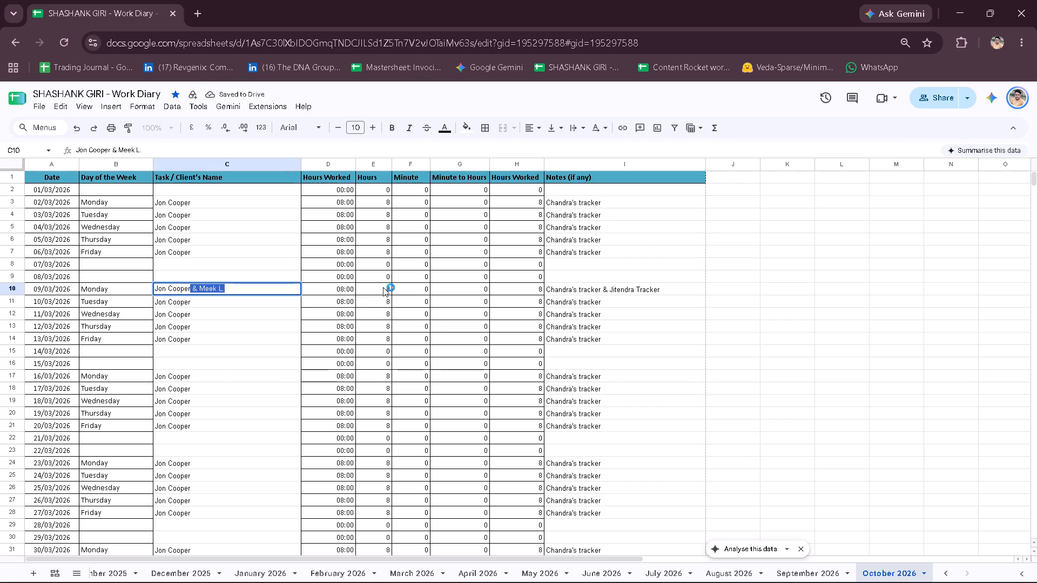
pyautogui.press('BackSpace')
pyautogui.click(211, 313)
# Review the October 2026 sheet's daily entries from the first date down to the total row.
pyautogui.scroll(-3, 385, 349)
pyautogui.scroll(1, 450, 355)
pyautogui.scroll(-2, 465, 358)
pyautogui.scroll(2, 495, 368)
pyautogui.scroll(-2, 506, 373)
pyautogui.scroll(4, 503, 334)
pyautogui.scroll(-1, 239, 313)
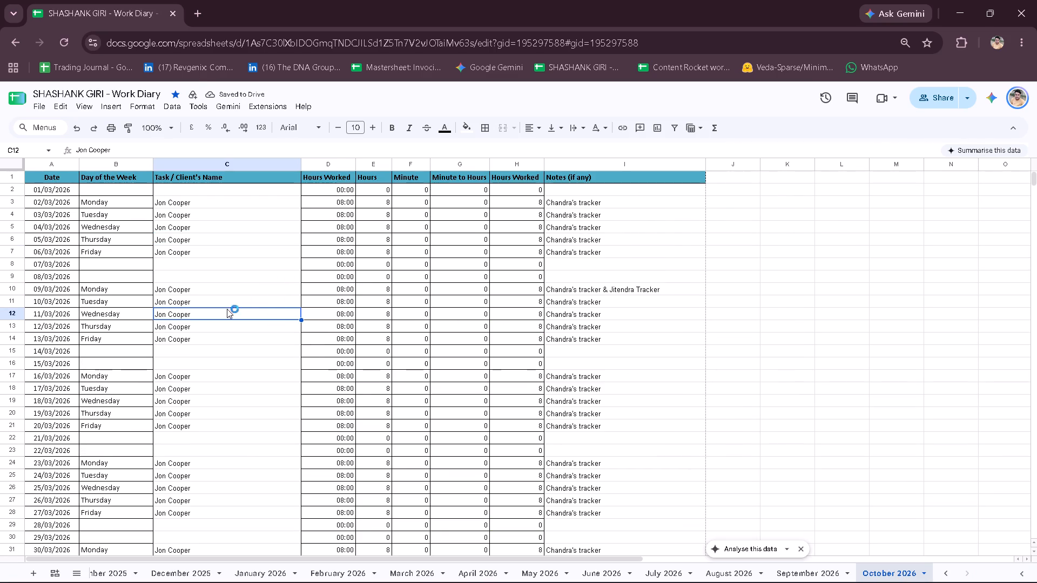
pyautogui.scroll(2, 218, 291)
pyautogui.scroll(-1, 218, 291)
pyautogui.scroll(4, 190, 205)
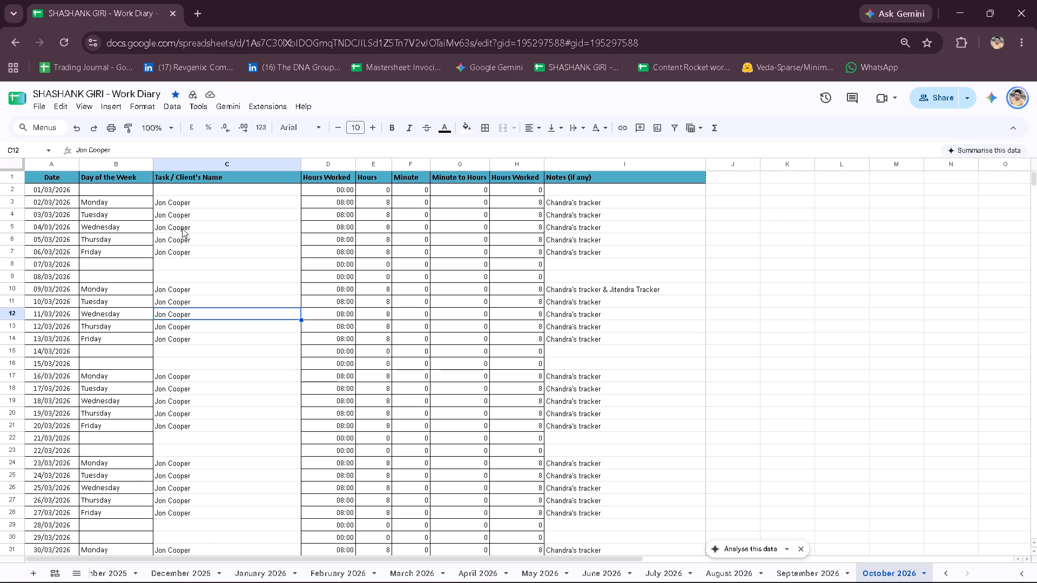
pyautogui.scroll(-1, 199, 275)
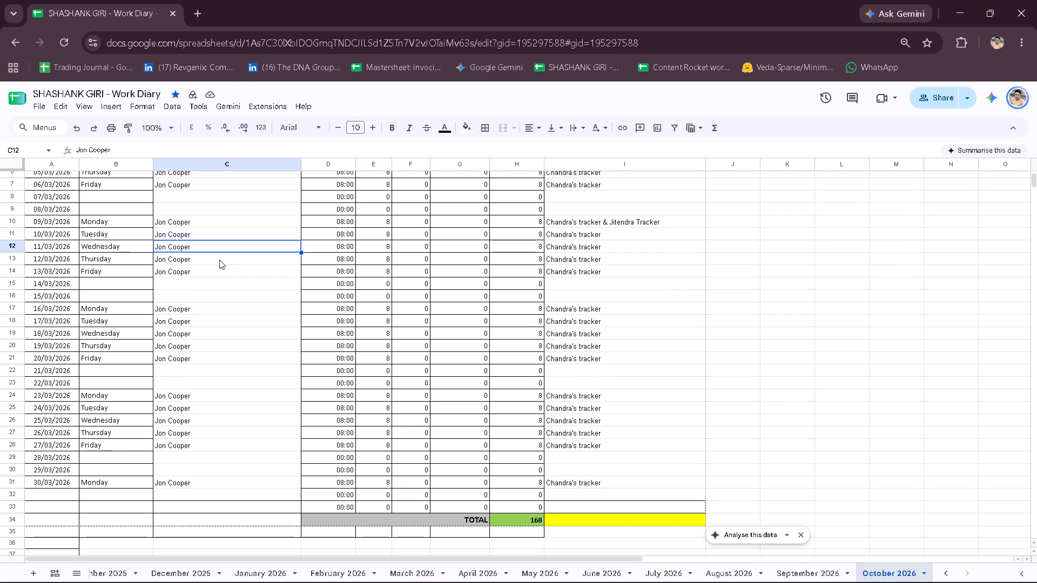
pyautogui.scroll(-1, 206, 376)
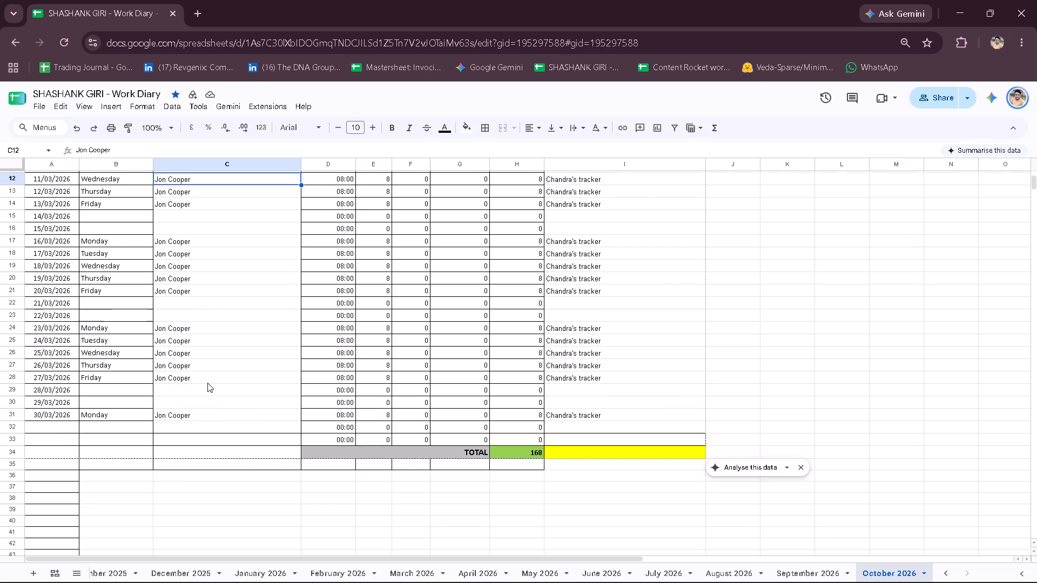
# Enter 08:00 hours worked for the weekdays 16/03 to 20/03/2026 and 23/03 to 27/03/2026.
pyautogui.scroll(-1, 273, 388)
pyautogui.scroll(3, 311, 356)
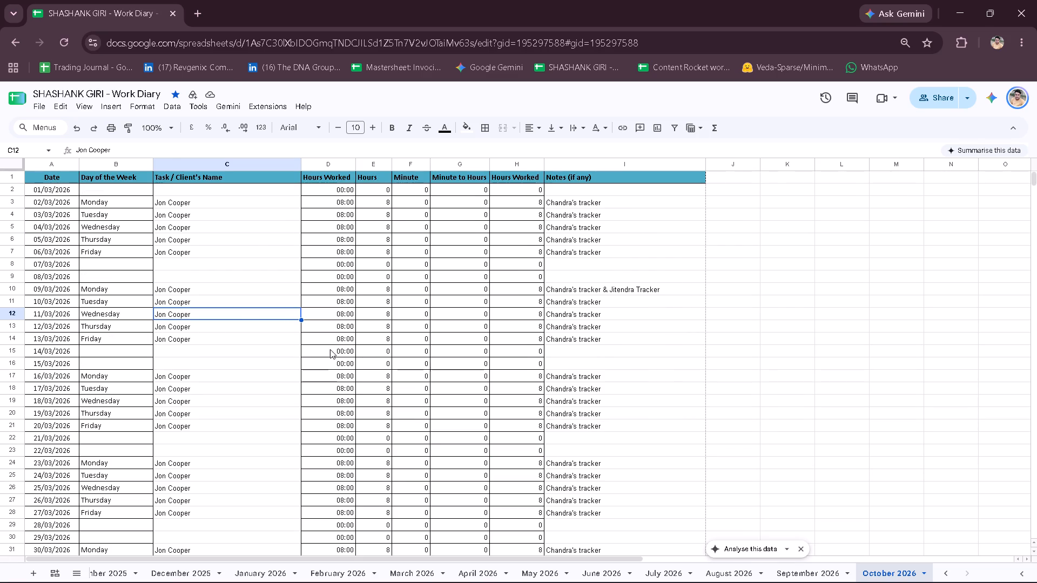
pyautogui.click(331, 377)
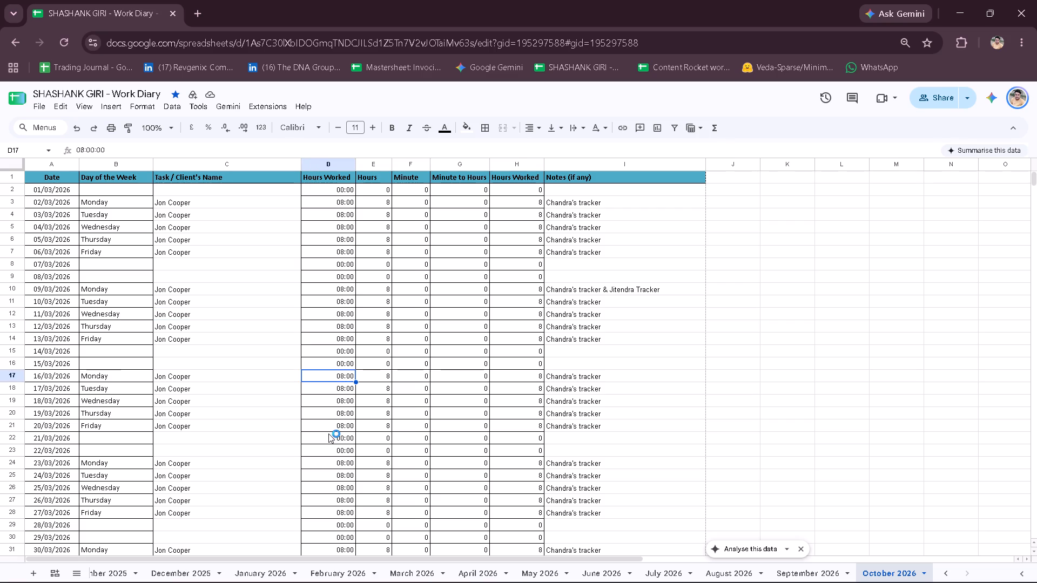
pyautogui.keyDown('ctrl'); pyautogui.keyDown('shift'); pyautogui.click(325, 424); pyautogui.keyUp('shift'); pyautogui.keyUp('ctrl')
pyautogui.hotkey('ctrl', 'v')
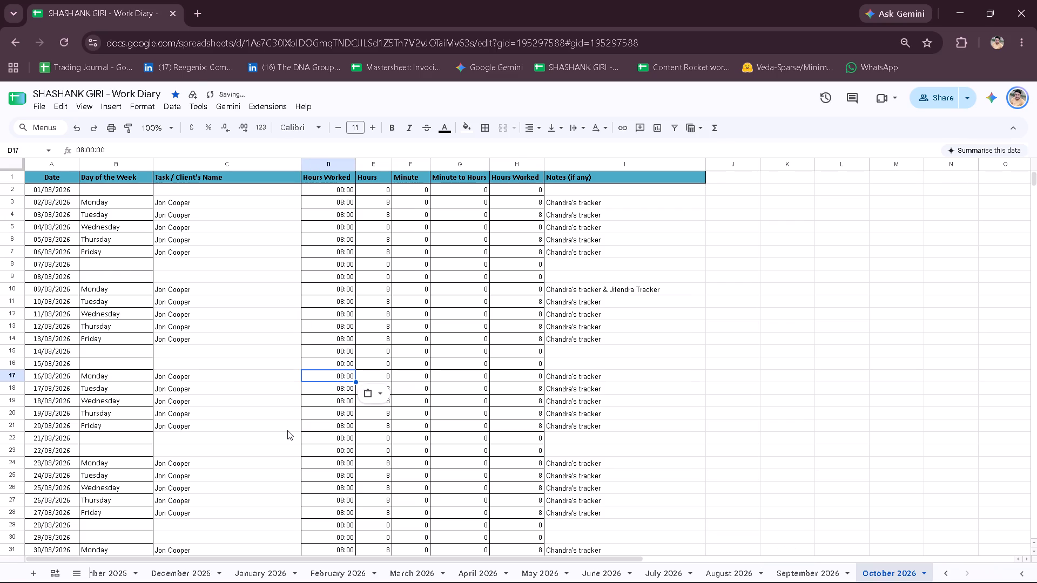
pyautogui.scroll(-2, 289, 430)
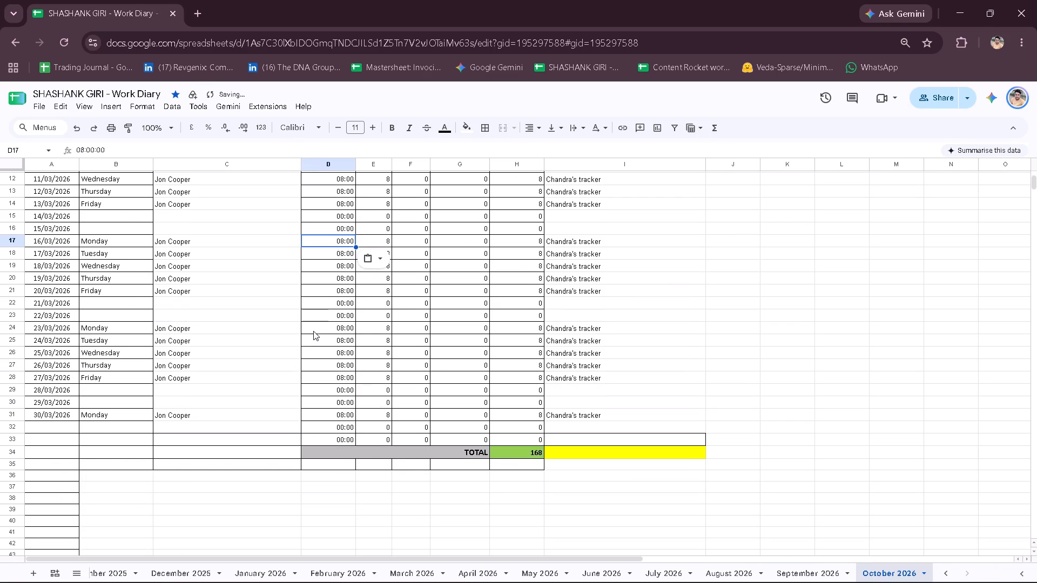
pyautogui.click(313, 331)
pyautogui.keyDown('ctrl'); pyautogui.keyDown('shift'); pyautogui.click(318, 380); pyautogui.keyUp('shift'); pyautogui.keyUp('ctrl')
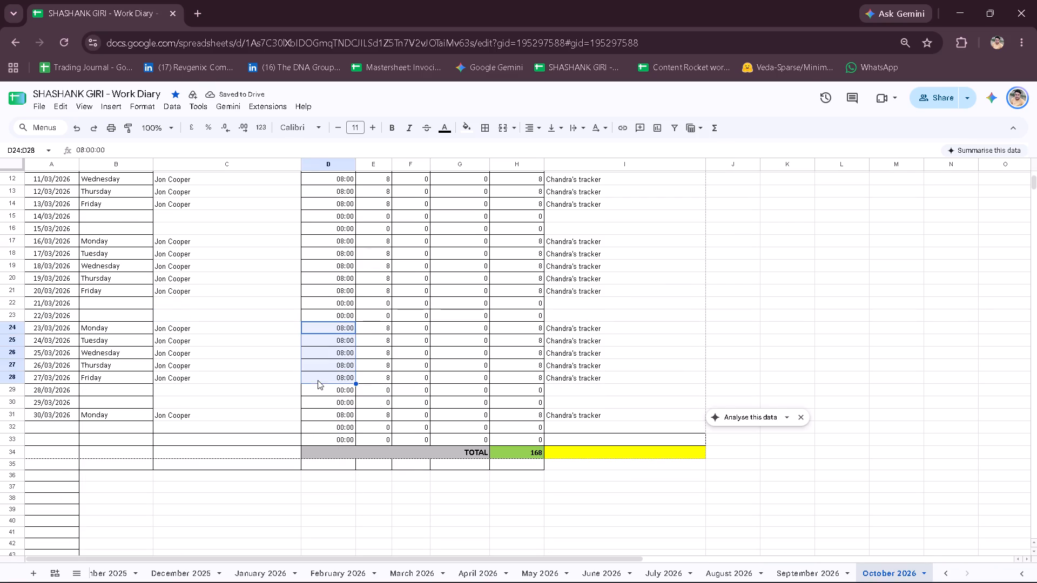
pyautogui.hotkey('ctrl', 'v')
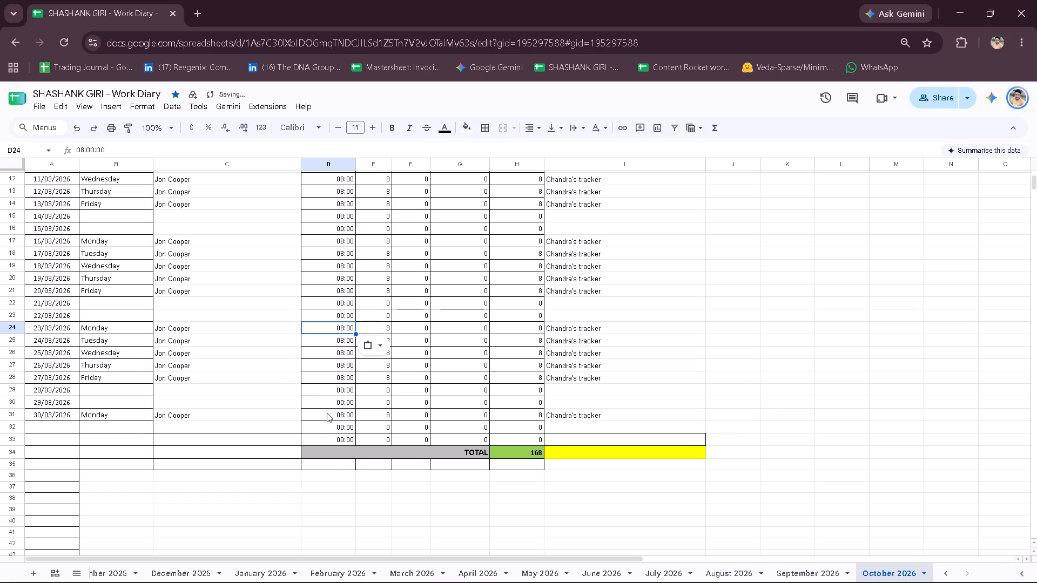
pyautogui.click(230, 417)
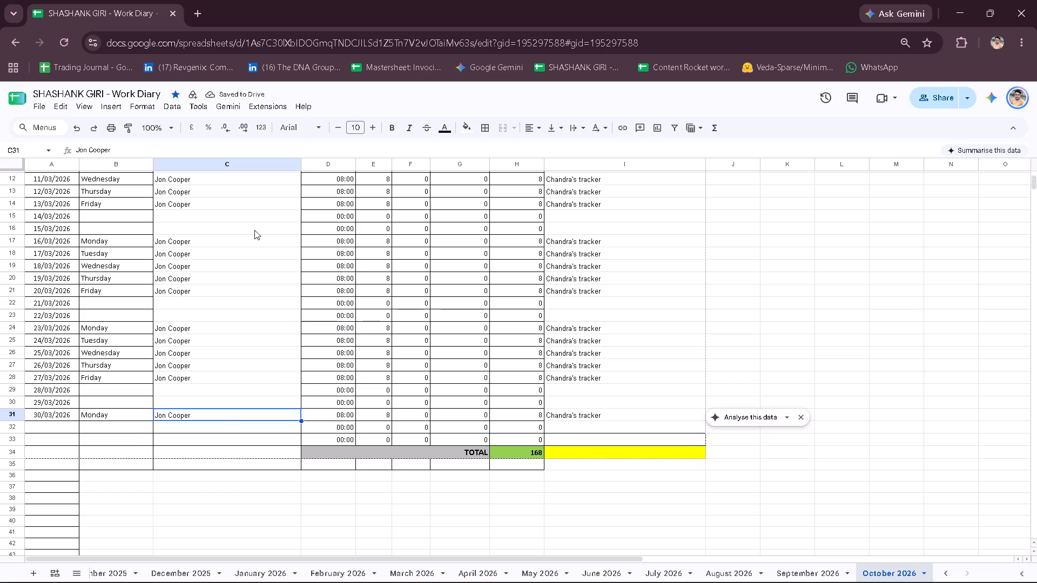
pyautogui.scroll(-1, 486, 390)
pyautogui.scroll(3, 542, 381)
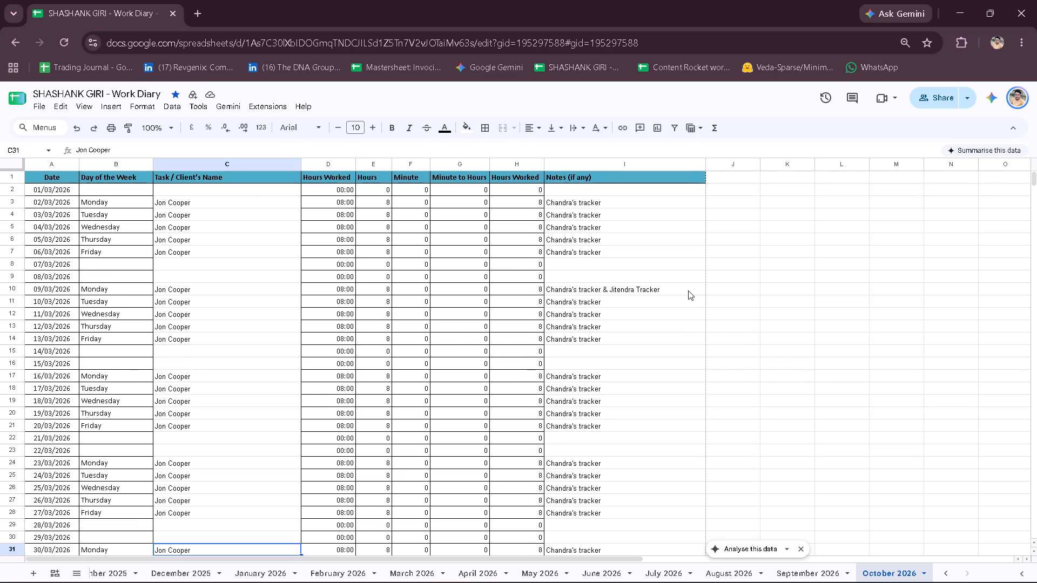
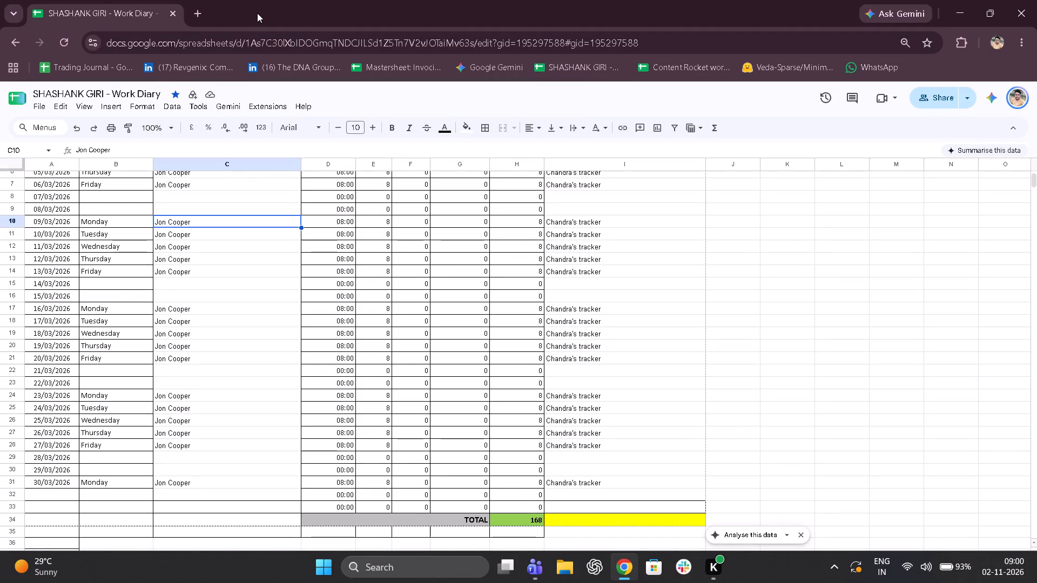
# Open a new browser tab and delete the old work diary bookmark.
pyautogui.click(201, 14)
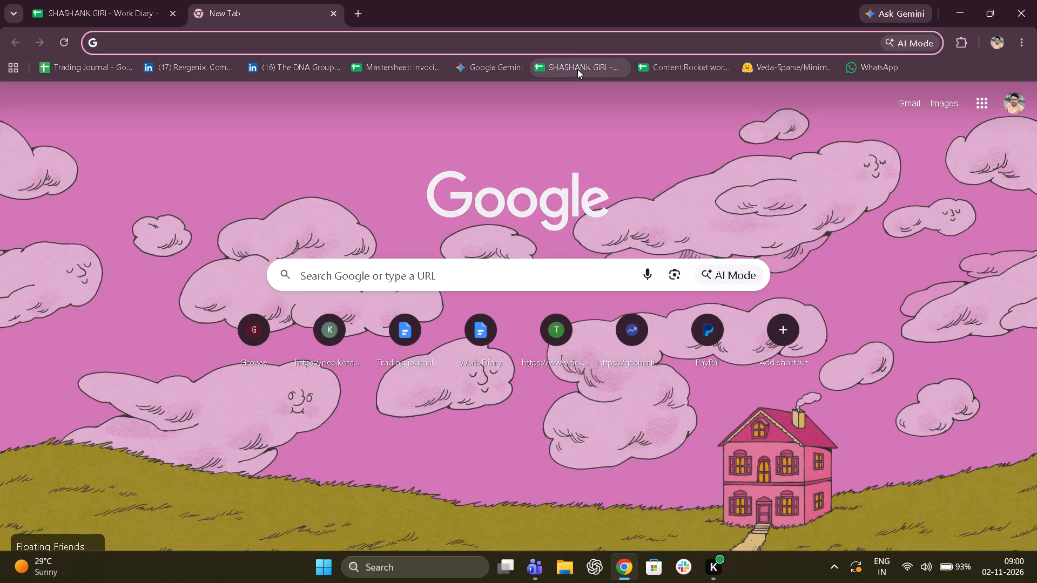
pyautogui.rightClick(577, 69)
pyautogui.click(619, 268)
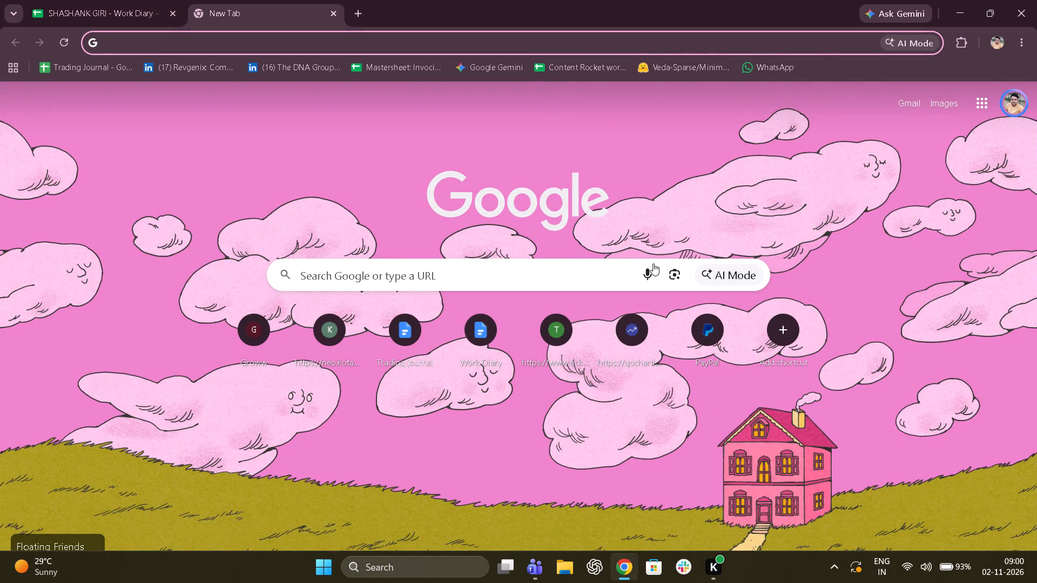
# Bookmark the open work diary spreadsheet's current address, placing it after the WhatsApp bookmark.
pyautogui.click(103, 0)
pyautogui.click(241, 39)
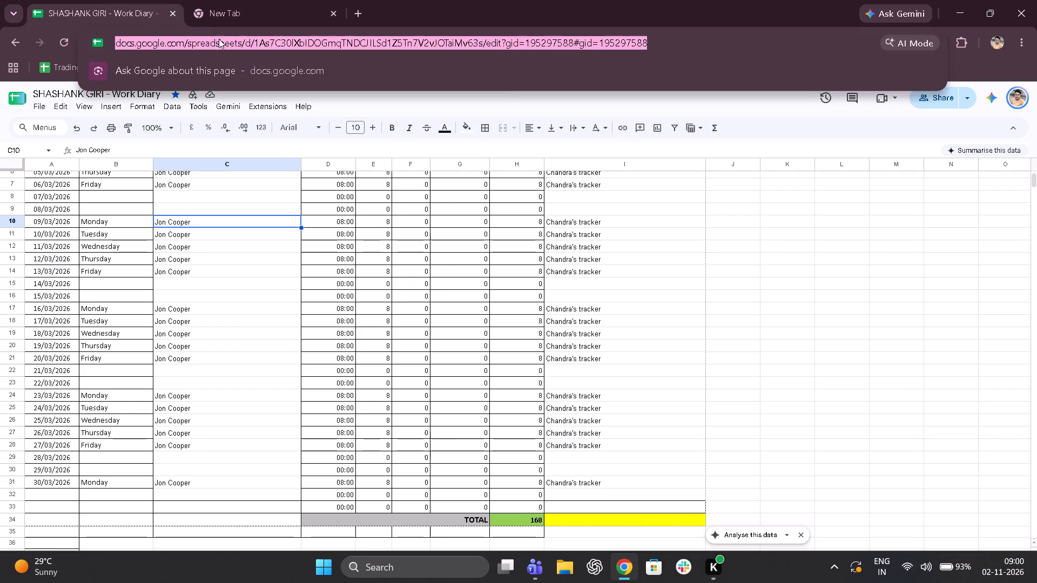
pyautogui.moveTo(219, 39); pyautogui.dragTo(838, 66)
# Open the bookmarked Content Rocket work sheet in place of the work diary and close the spare blank tab.
pyautogui.doubleClick(574, 66)
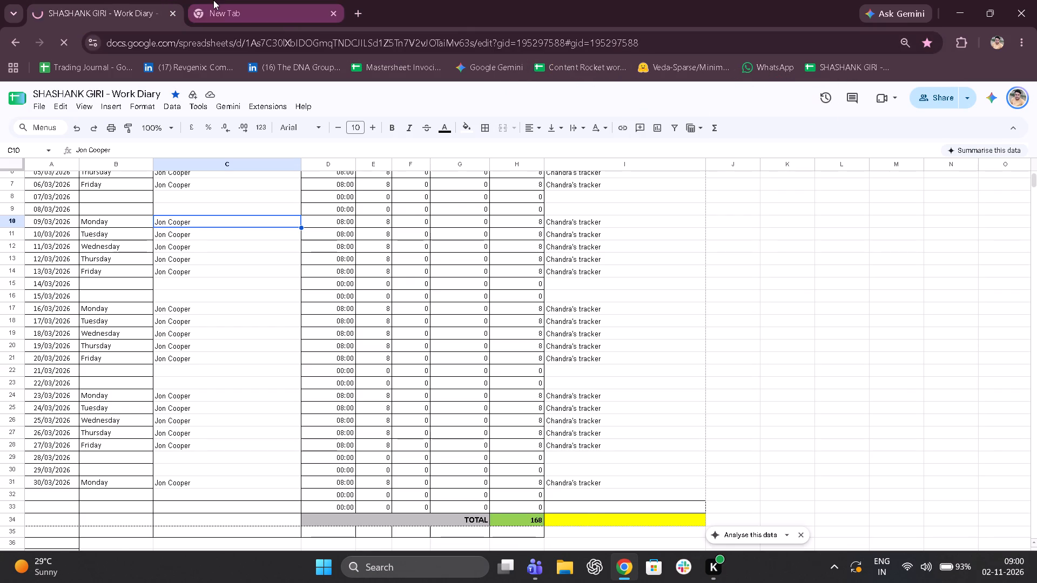
pyautogui.click(213, 0)
pyautogui.click(336, 13)
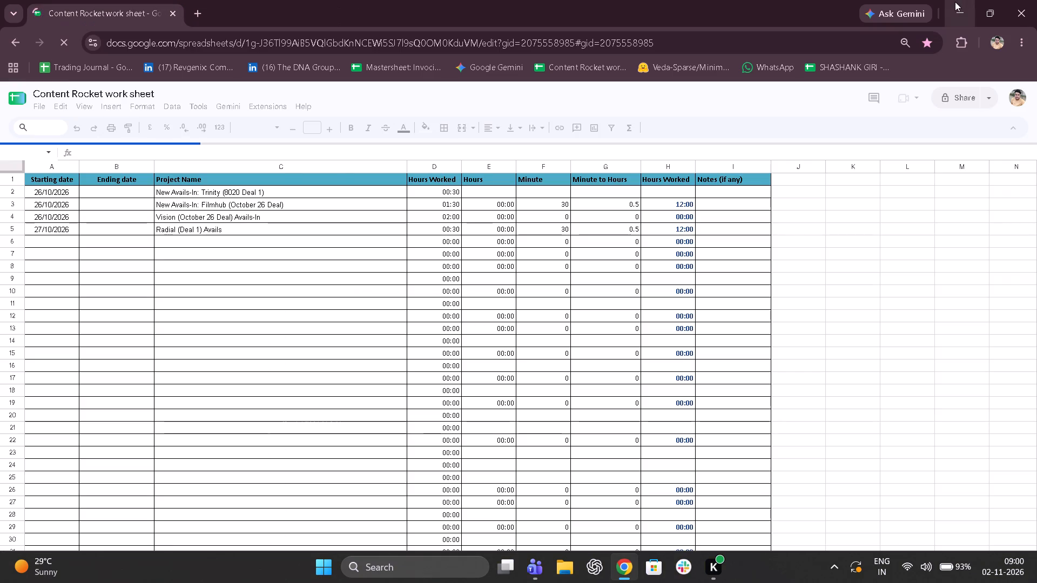
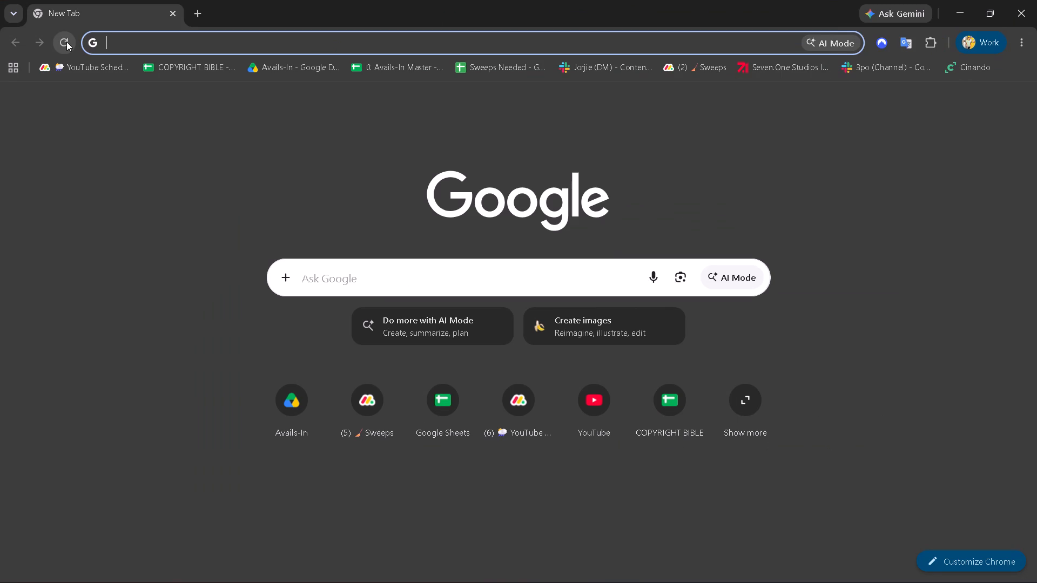
# Switch to the Work profile's browser window and open the bookmarked Sweeps board, with Gmail opened in a separate tab.
pyautogui.click(66, 42)
pyautogui.click(0, 182)
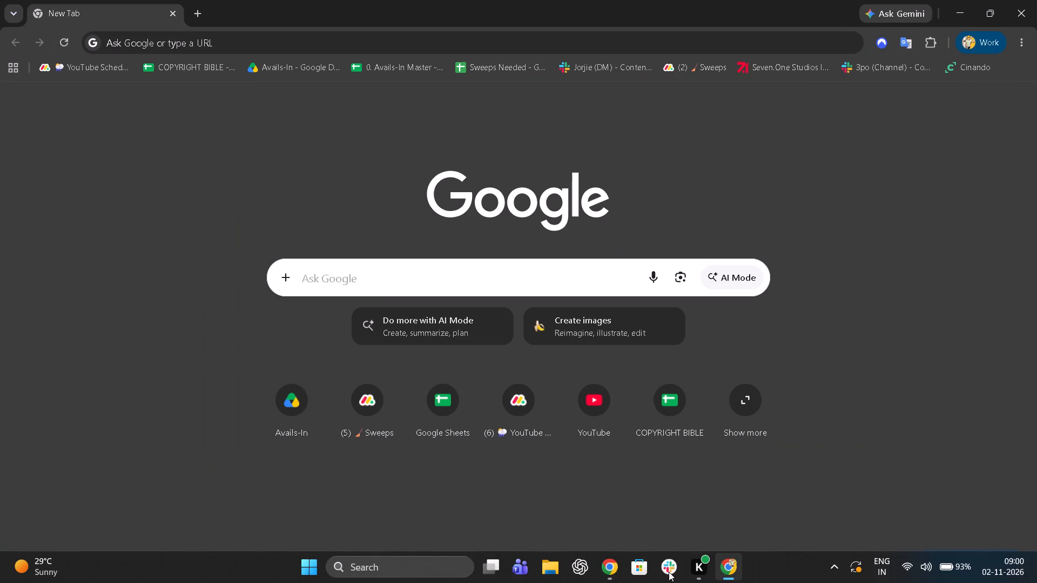
pyautogui.click(611, 570)
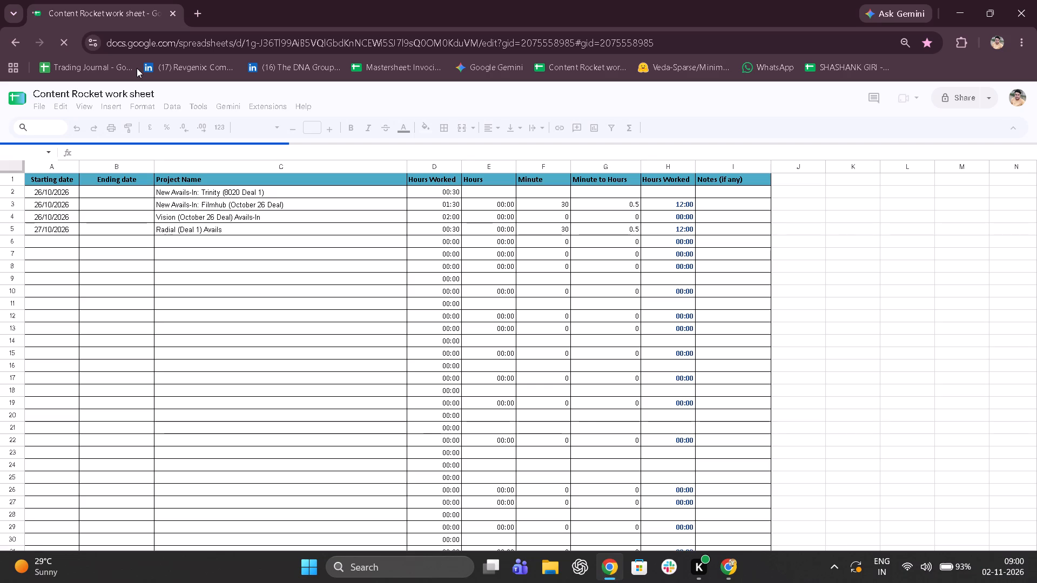
pyautogui.click(738, 573)
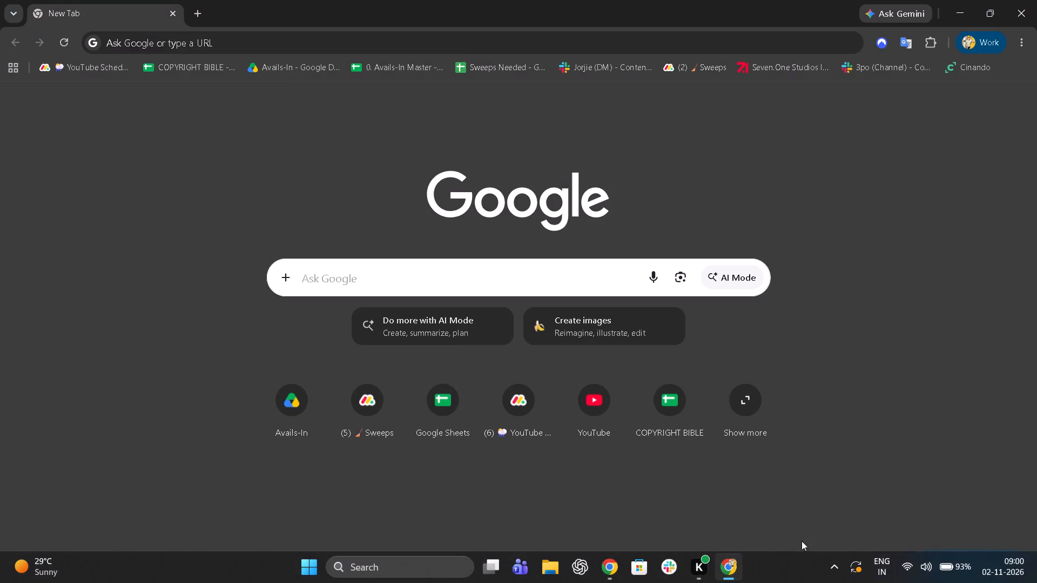
pyautogui.click(203, 191)
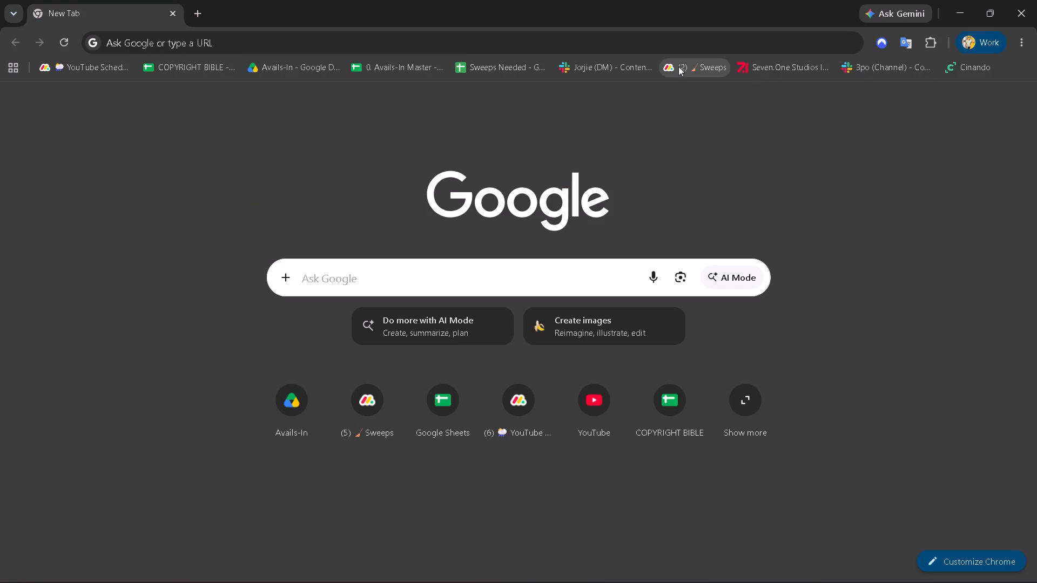
pyautogui.click(708, 119)
pyautogui.doubleClick(698, 73)
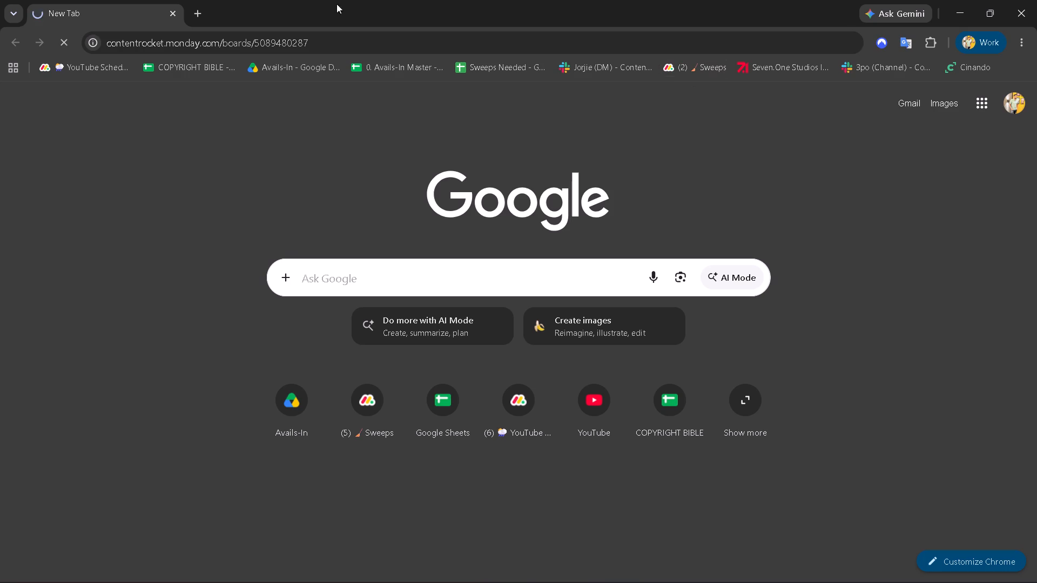
pyautogui.rightClick(899, 101)
pyautogui.click(796, 118)
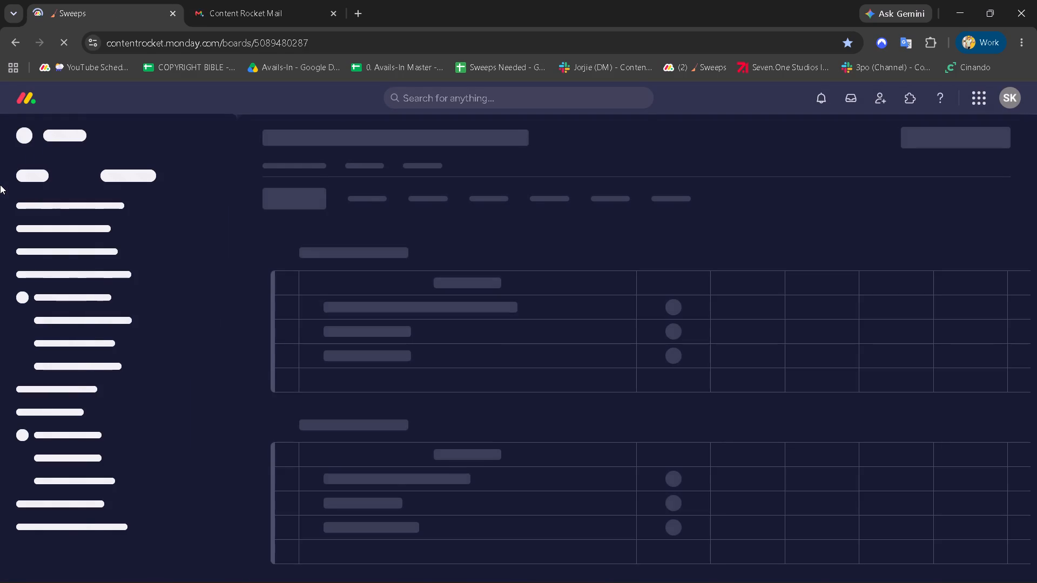
pyautogui.scroll(1, 797, 582)
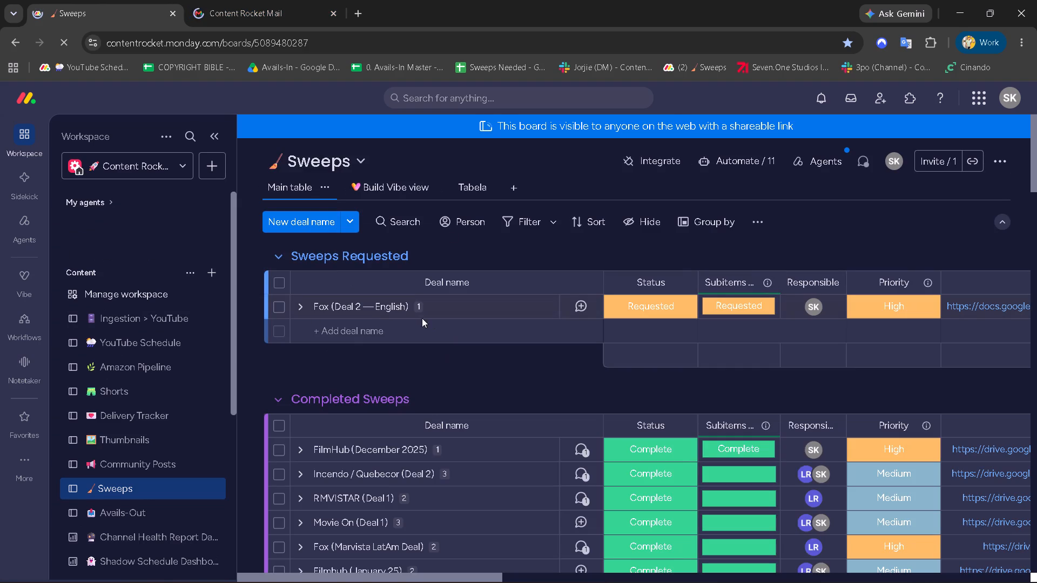
# Copy the deal name "Fox (Deal 2 — English)" from the Sweeps Requested group.
pyautogui.tripleClick(338, 308)
pyautogui.click(338, 308)
pyautogui.hotkey('ctrl', 'c')
pyautogui.hotkey('ctrl', 'c')
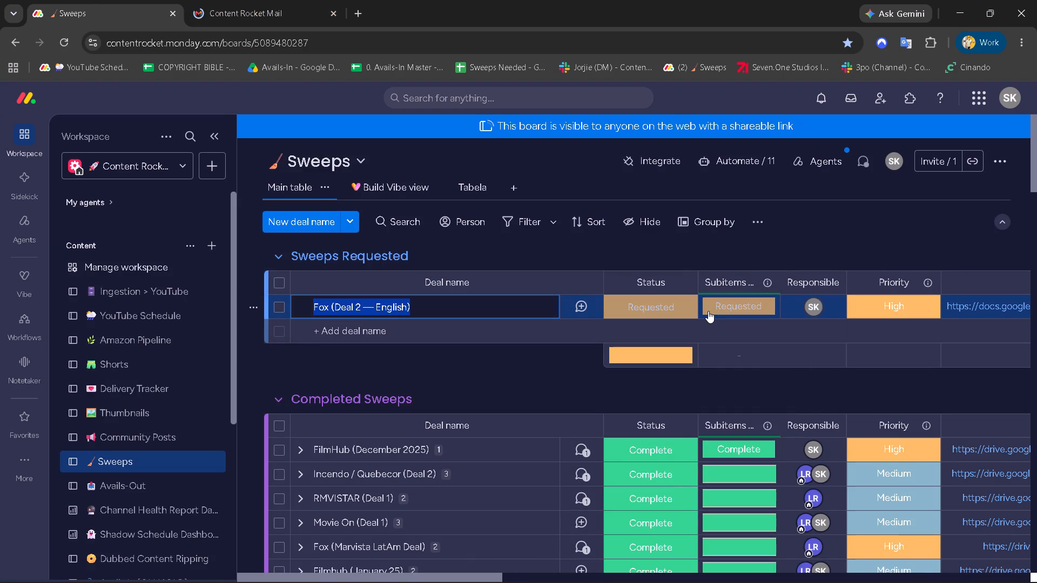
# Set the Fox deal's subitems status and main status to Complete, opening its linked avails spreadsheet in a new tab along the way.
pyautogui.click(726, 307)
pyautogui.click(729, 371)
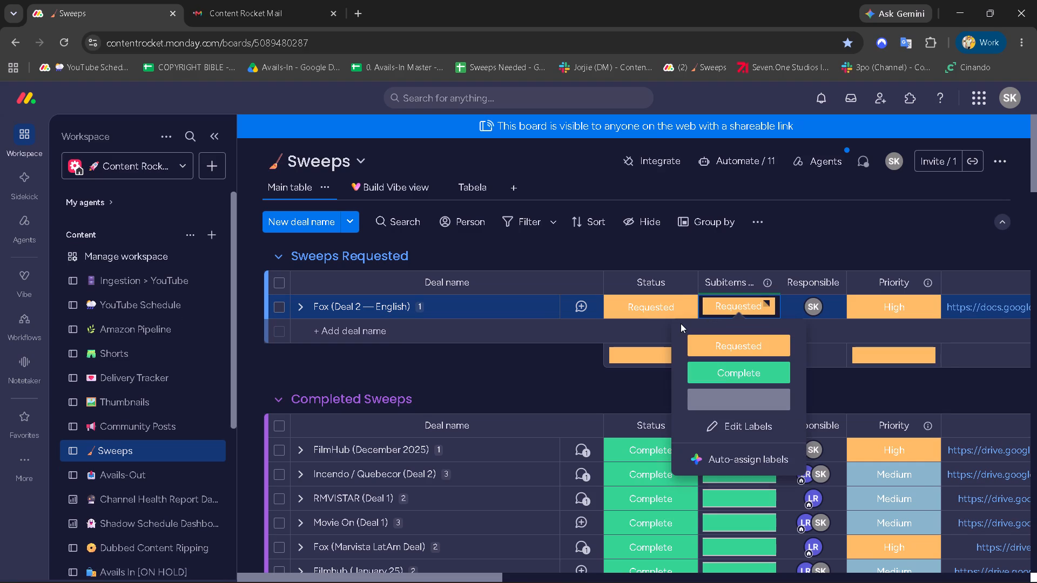
pyautogui.click(648, 293)
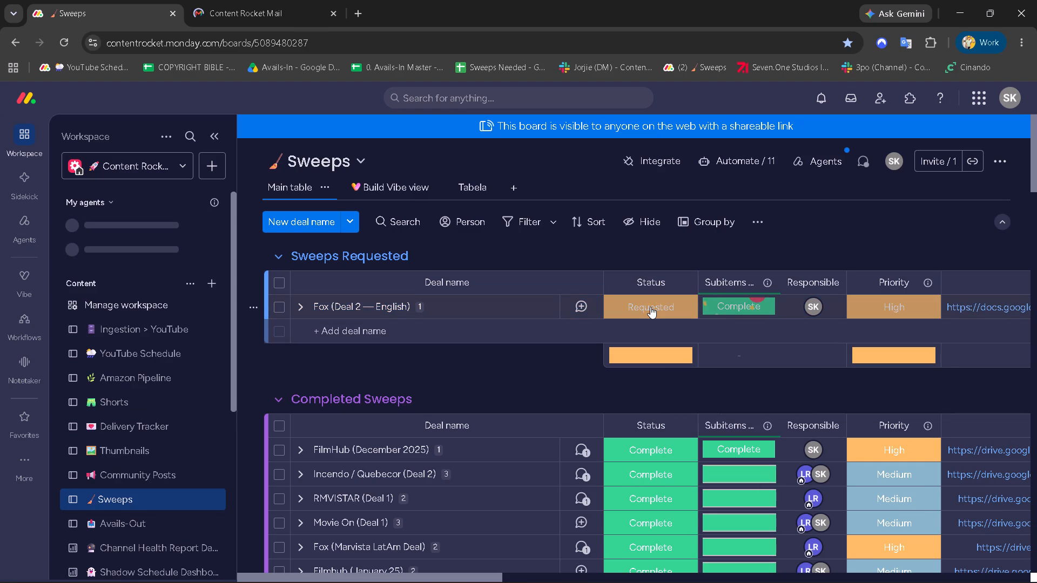
pyautogui.click(966, 304)
pyautogui.click(143, 0)
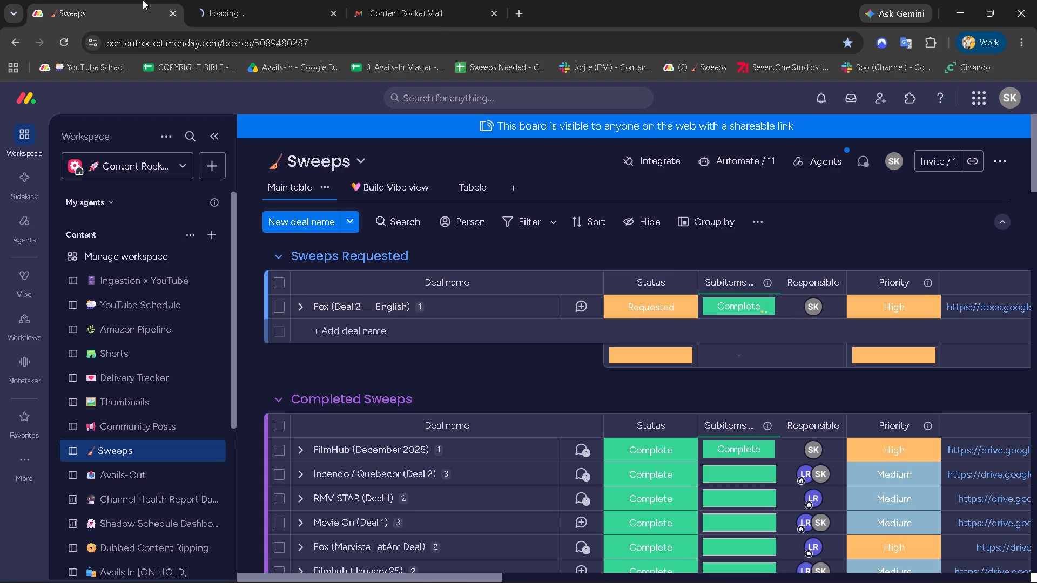
pyautogui.click(655, 305)
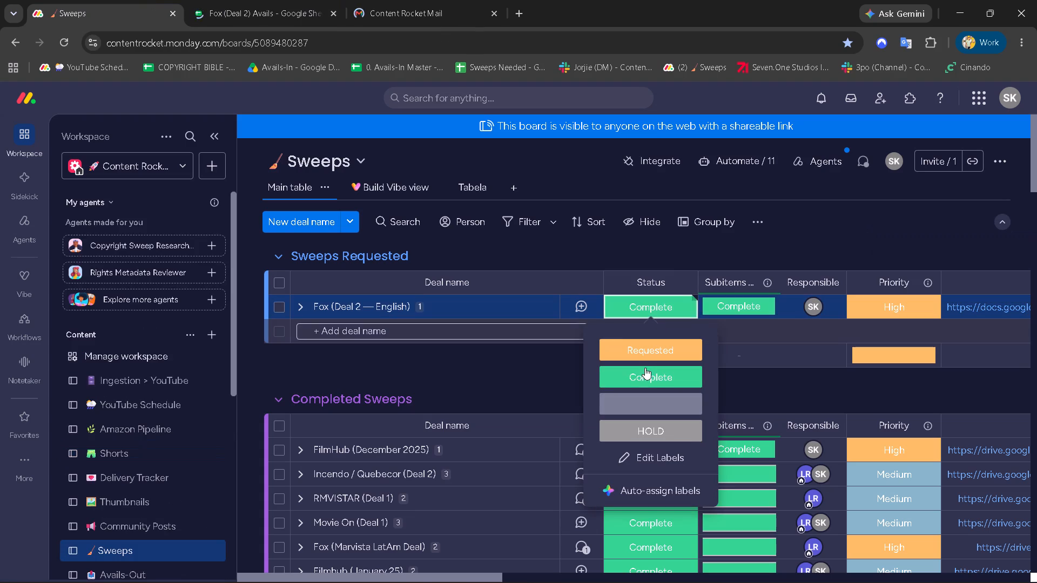
pyautogui.click(645, 371)
pyautogui.click(485, 384)
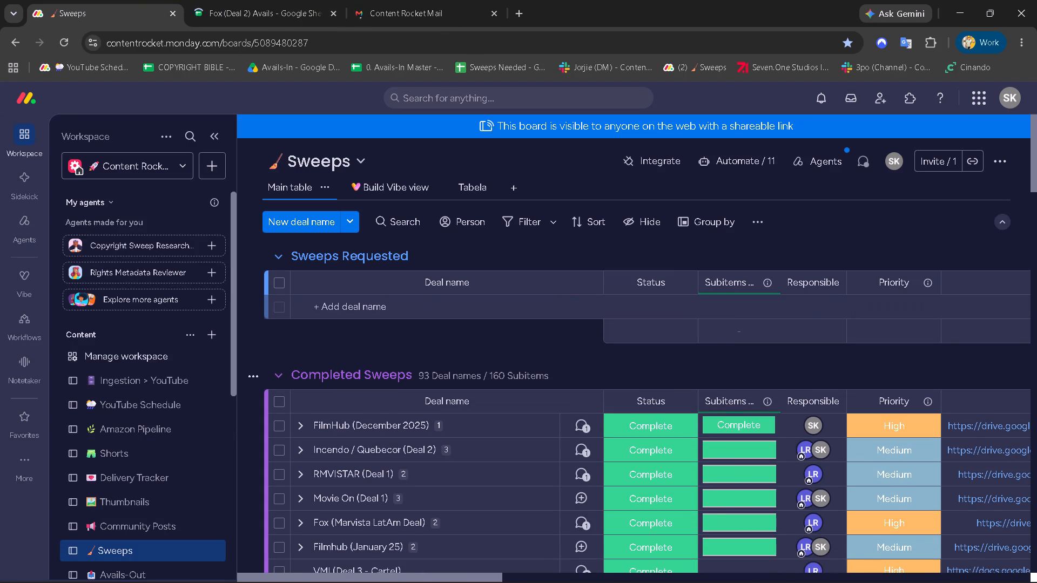
# Switch to the Content Rocket work sheet and enter "Sweeps: Fox (Deal 2 — English)" as the project name in row 6.
pyautogui.hotkey('alt', 'Tab')
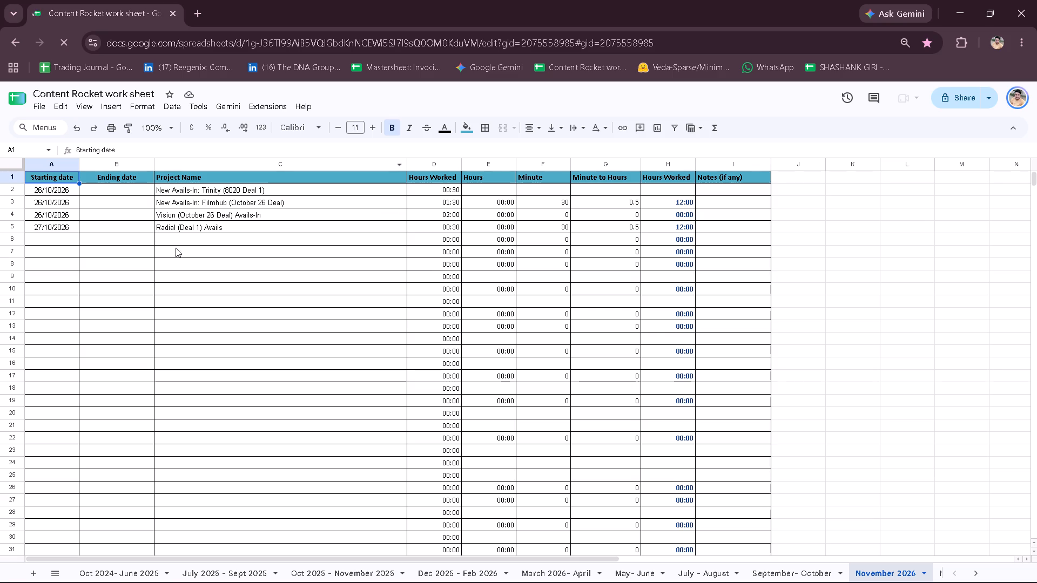
pyautogui.doubleClick(207, 242)
pyautogui.hotkey('ctrl', 'v')
pyautogui.click(117, 243)
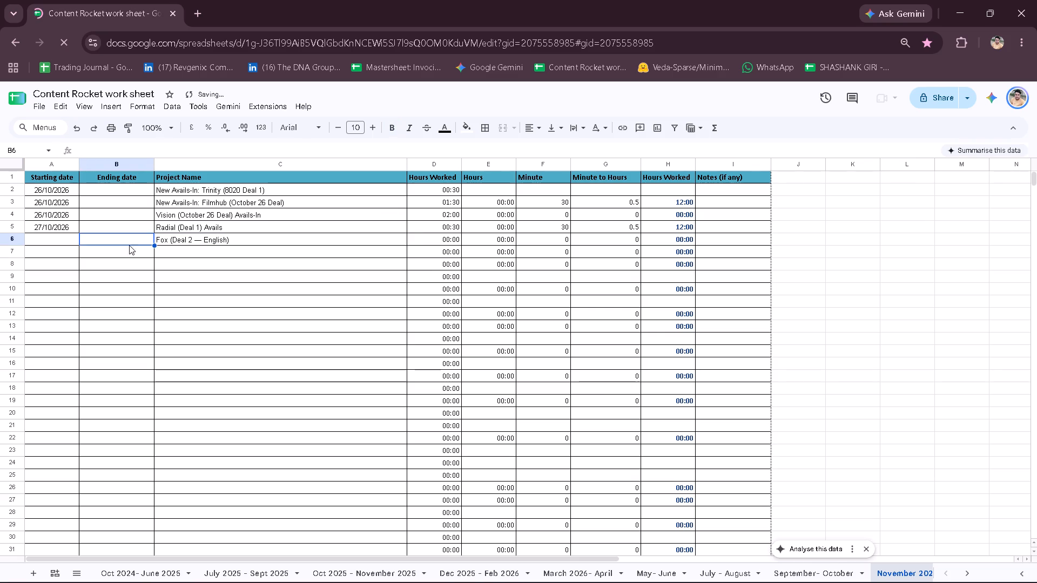
pyautogui.doubleClick(238, 243)
pyautogui.hotkey('ctrl', 'Left')
pyautogui.hotkey('ctrl', 'Left')
pyautogui.hotkey('ctrl', 'Left')
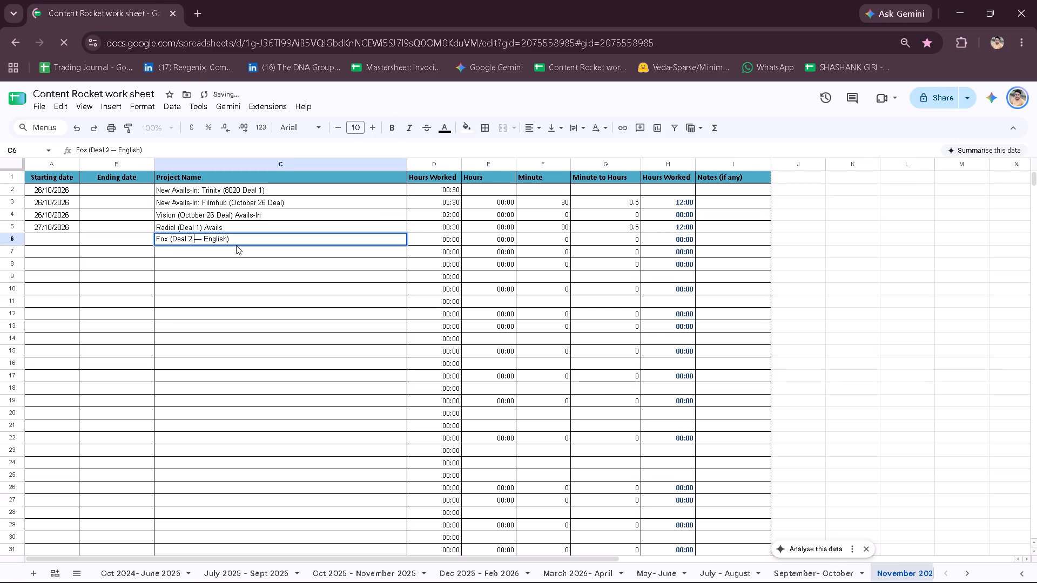
pyautogui.hotkey('ctrl', 'Left')
pyautogui.hotkey('ctrl', 'Left')
pyautogui.hotkey('ctrl', 'Left')
pyautogui.hotkey('ctrl', 'Left')
pyautogui.write('Sweeps:')
pyautogui.press('space')
pyautogui.press('Return')
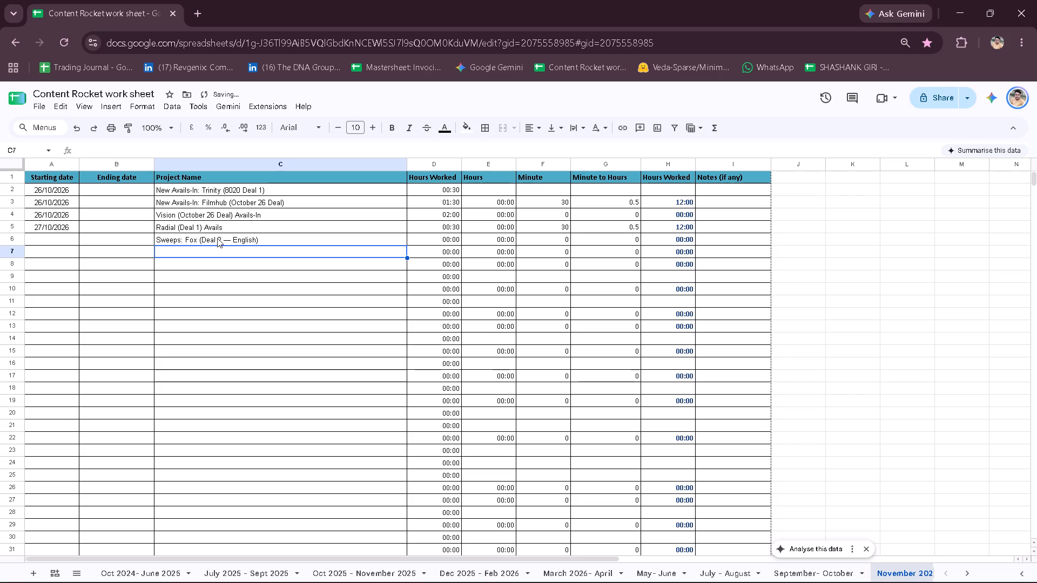
# Return to the Work browser window and look at the Content Rocket Mail and Fox (Deal 2) Avails tabs.
pyautogui.click(39, 243)
pyautogui.hotkey('alt', 'Tab')
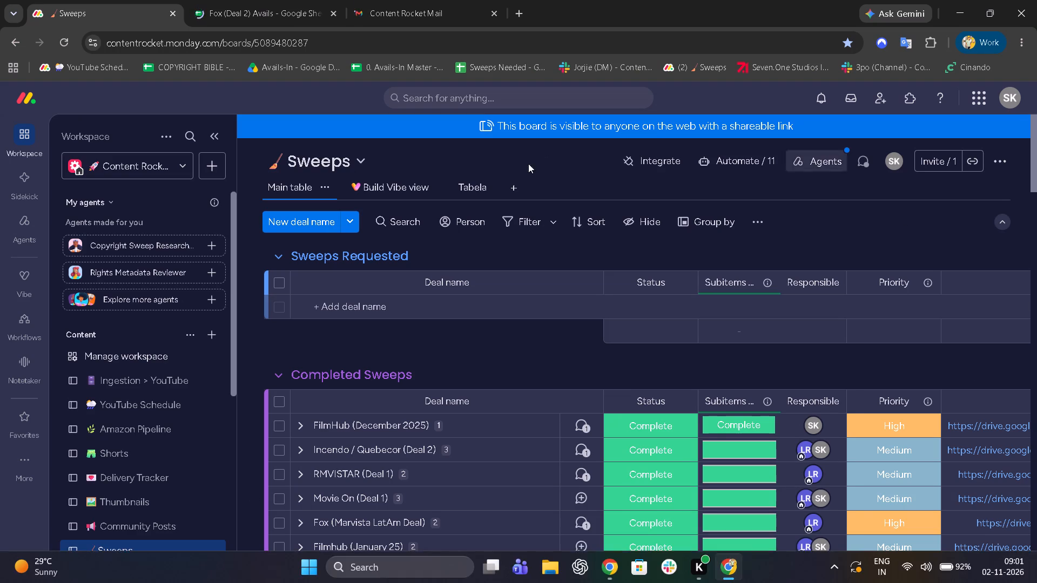
pyautogui.click(379, 0)
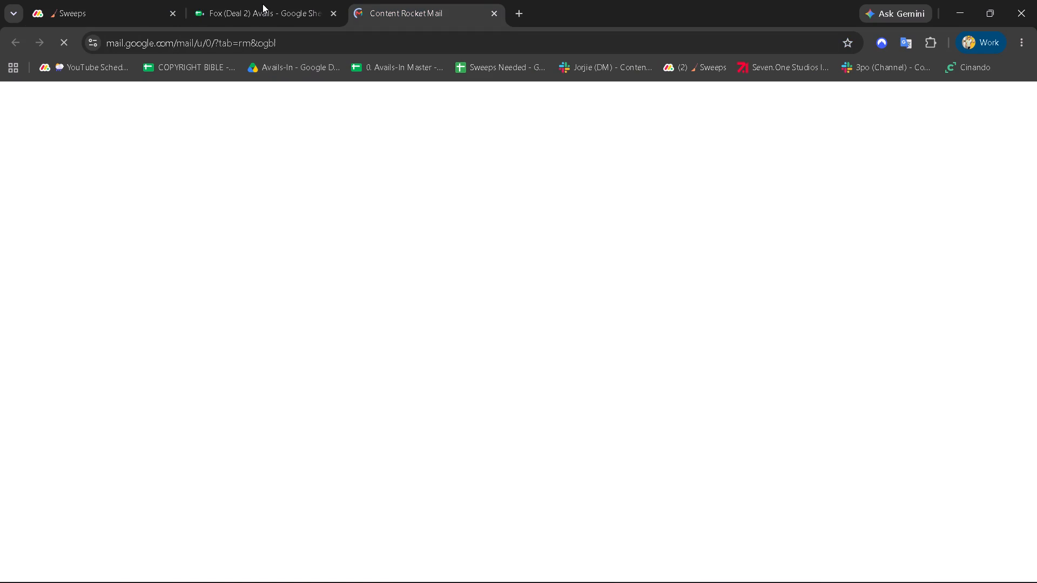
pyautogui.click(263, 4)
pyautogui.click(335, 11)
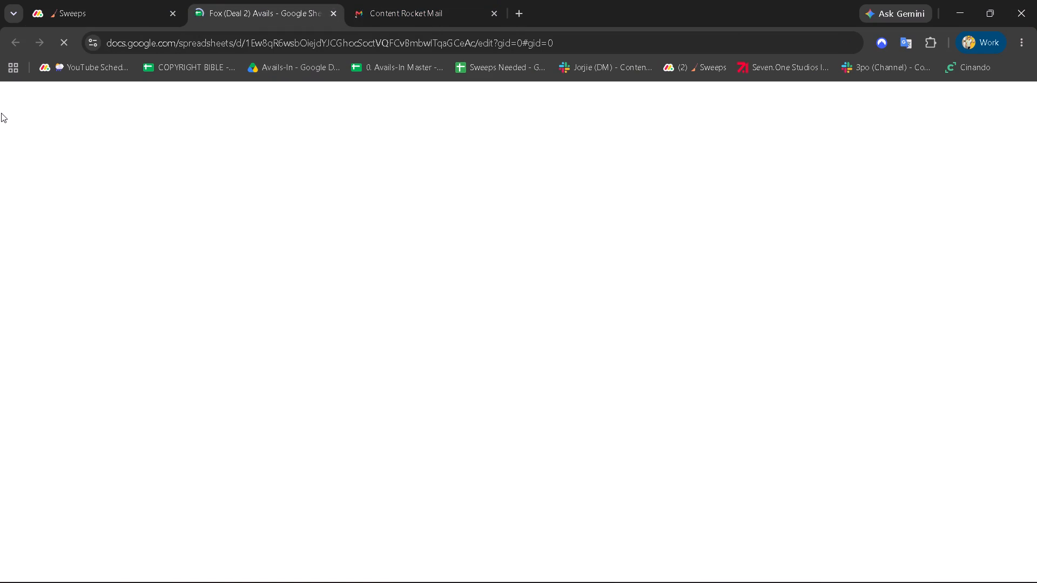
# In the Content Rocket work sheet, copy the Filmhub row's 01:30 hours worked into the Fox sweeps row.
pyautogui.hotkey('alt', 'Tab')
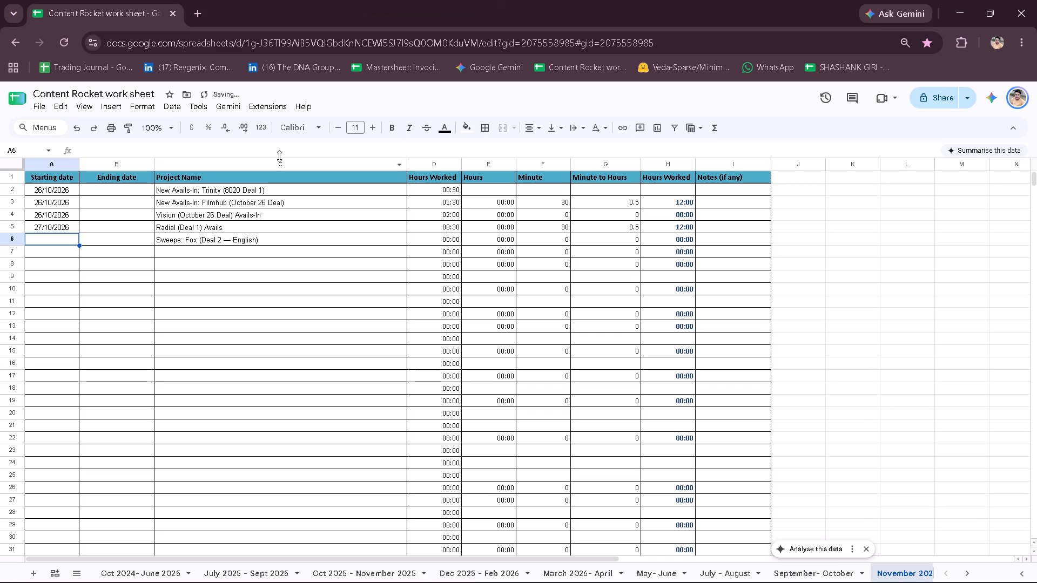
pyautogui.click(447, 199)
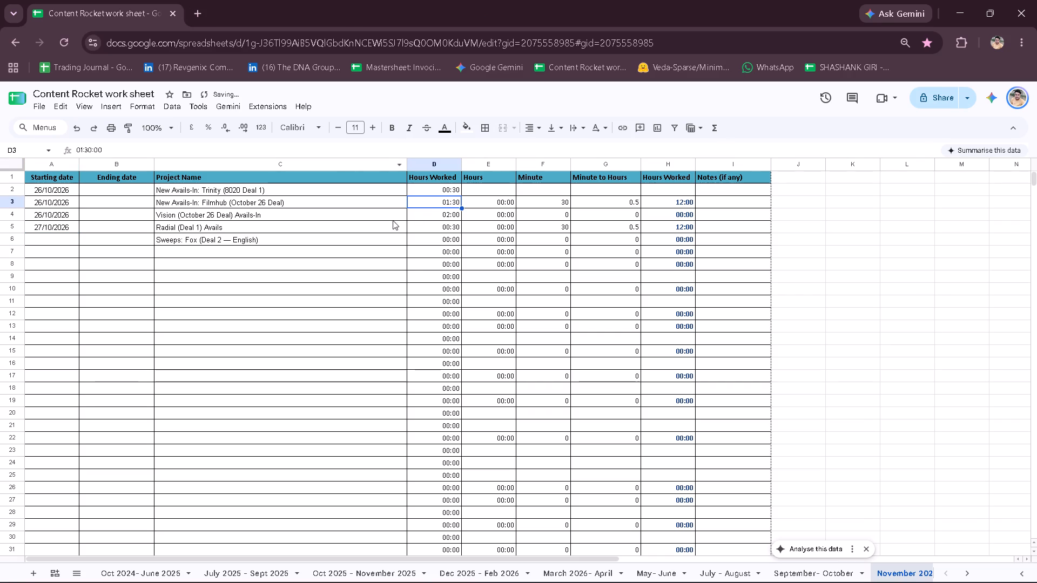
pyautogui.hotkey('ctrl', 'c')
pyautogui.hotkey('ctrl', 'c')
pyautogui.hotkey('ctrl', 'c')
pyautogui.click(425, 242)
pyautogui.hotkey('ctrl', 'v')
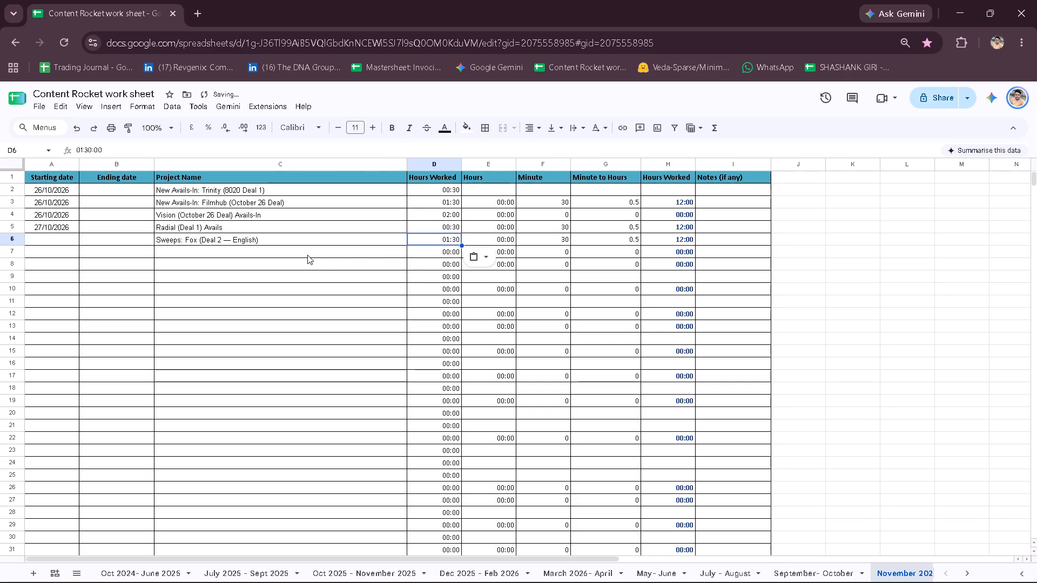
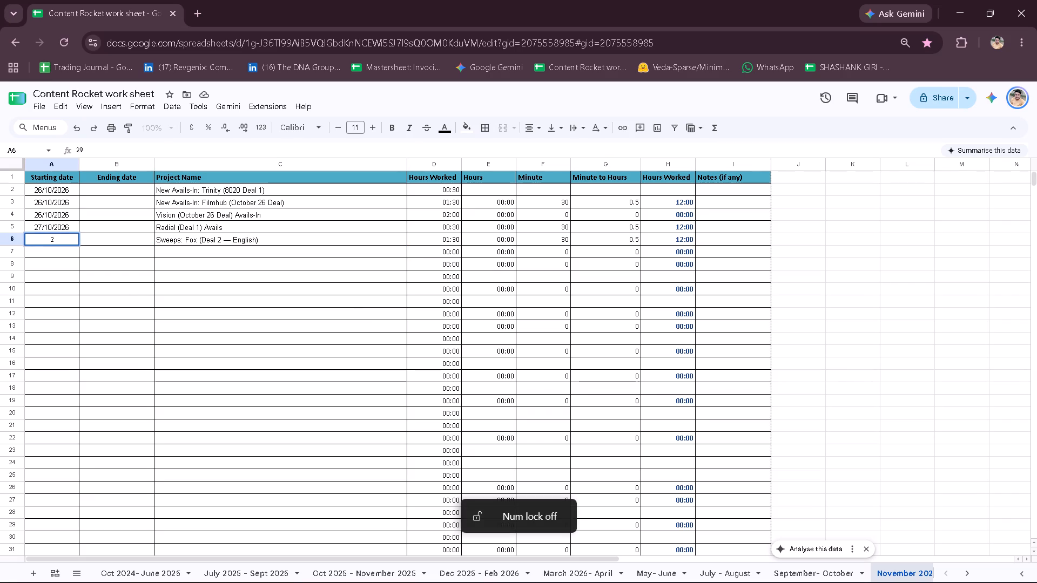
# Enter 29/10/2026 as the starting date for the Fox sweeps project in row 6.
pyautogui.press('BackSpace')
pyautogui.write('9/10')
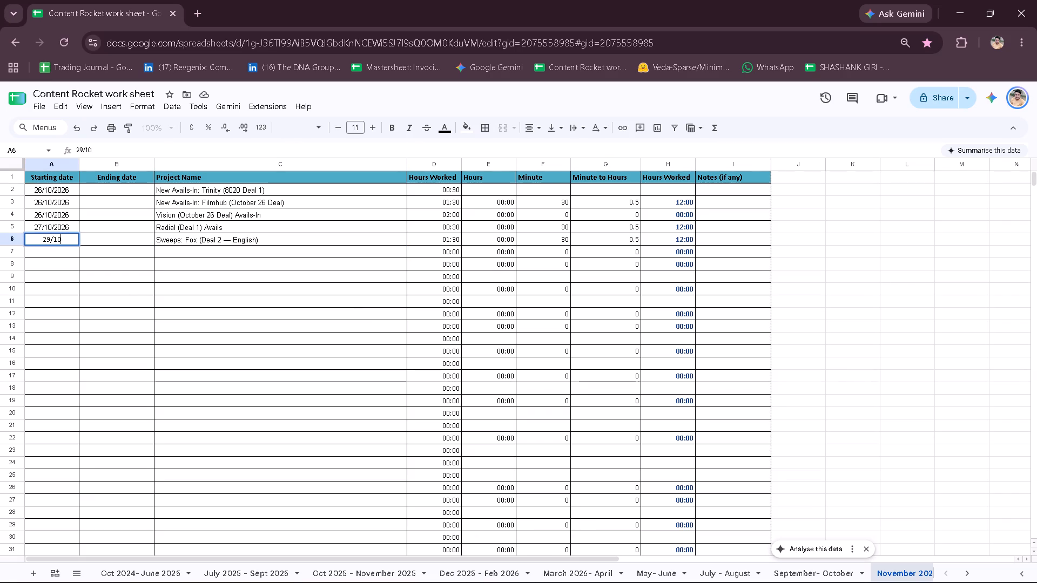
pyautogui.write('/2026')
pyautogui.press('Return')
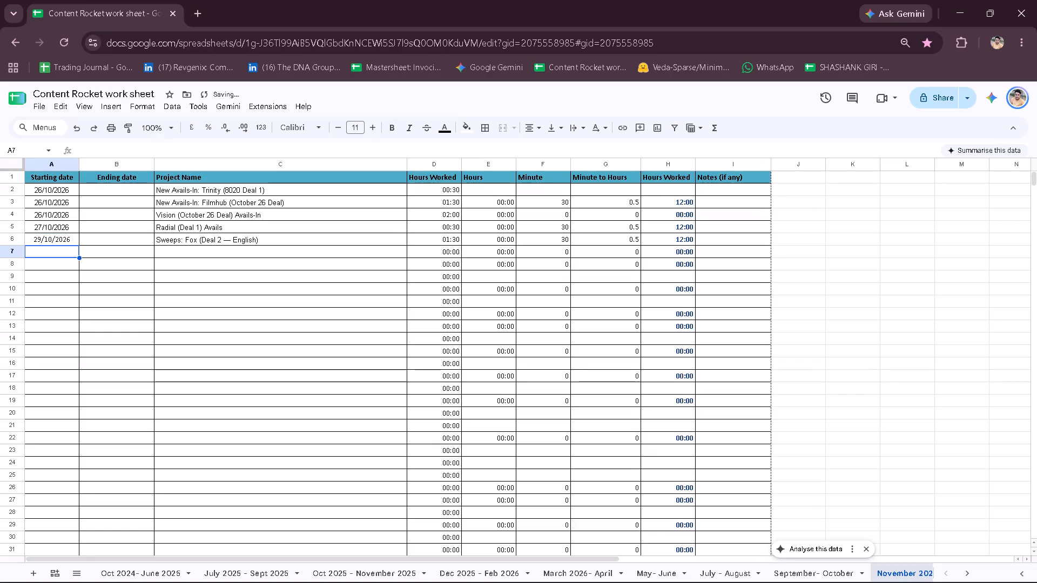
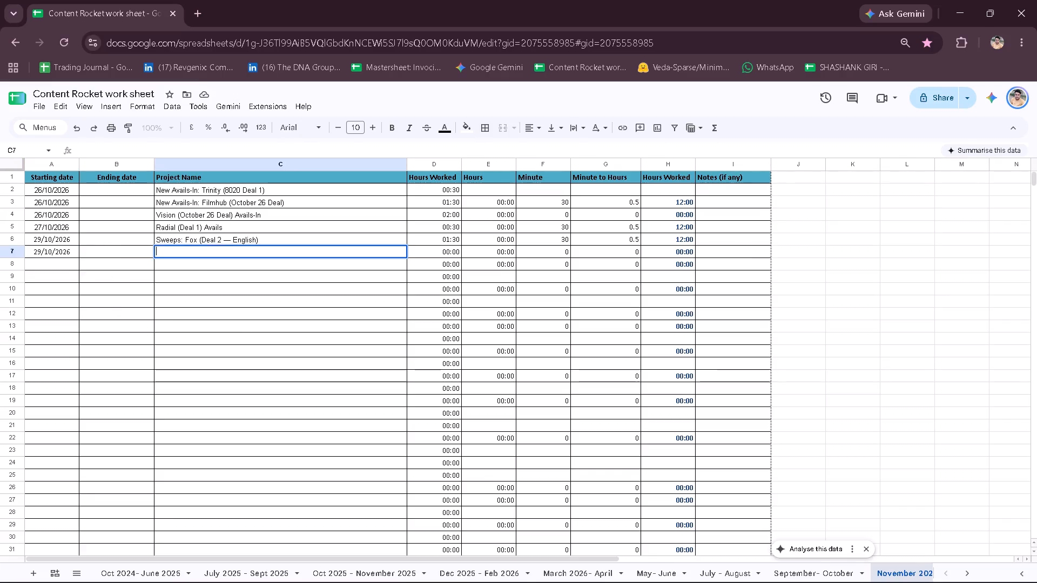
pyautogui.hotkey('ctrl', 'v')
pyautogui.click(202, 268)
pyautogui.click(215, 260)
pyautogui.click(223, 264)
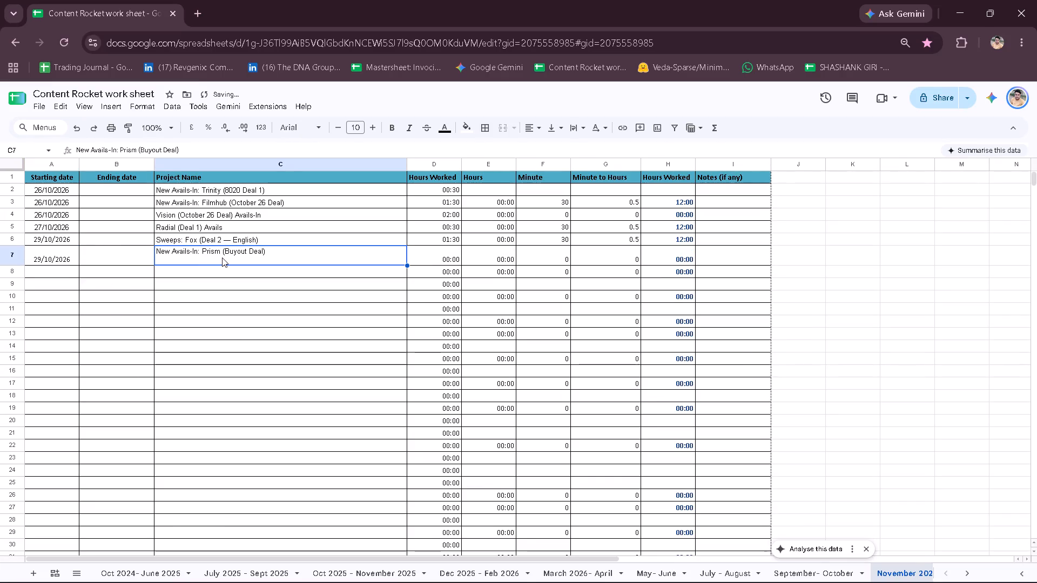
# Remove the trailing line break from the Prism project name in row 7.
pyautogui.doubleClick(222, 257)
pyautogui.press('BackSpace')
pyautogui.click(207, 272)
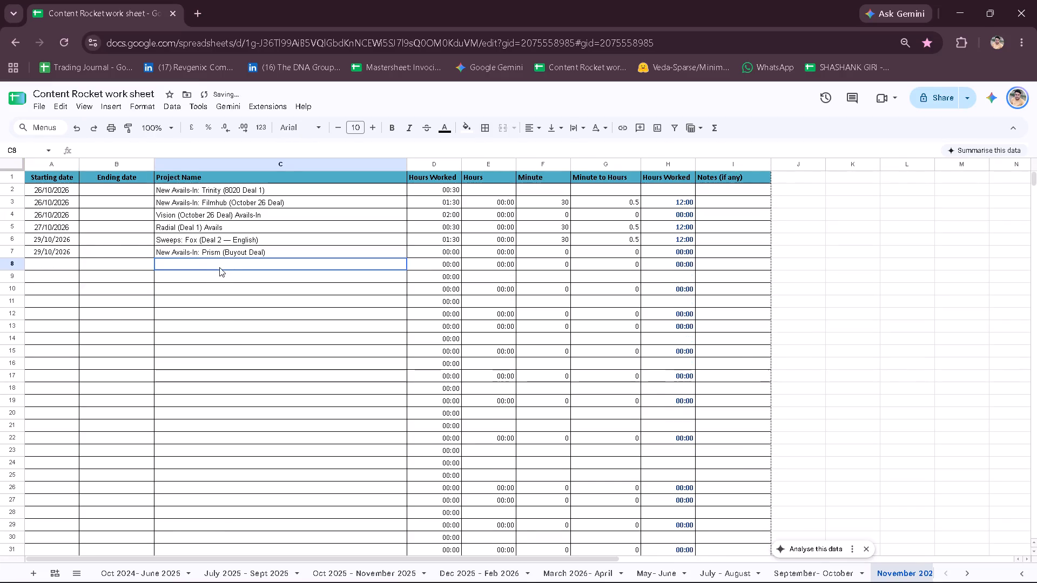
# Return to the Work browser window and open the Prism (Buyout Deal) Avails spreadsheet from its Drive folder.
pyautogui.hotkey('alt', 'Tab')
pyautogui.click(422, 0)
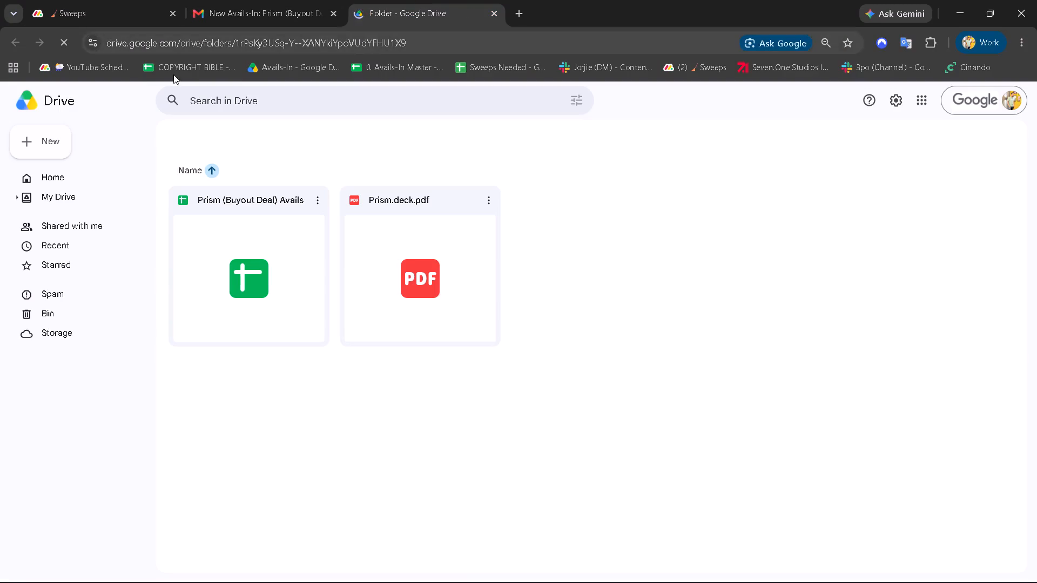
pyautogui.doubleClick(228, 261)
pyautogui.click(274, 0)
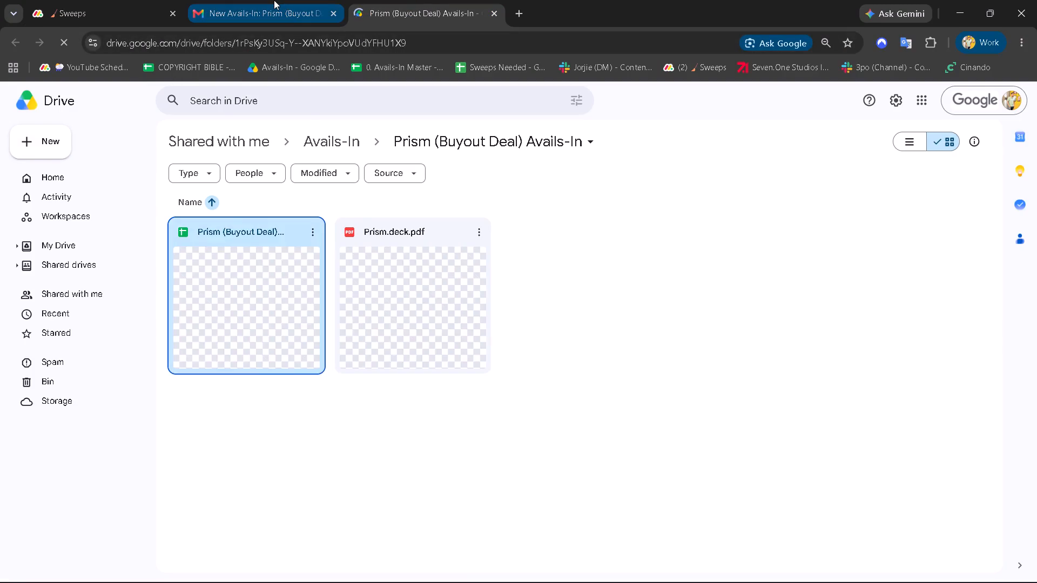
pyautogui.click(392, 0)
pyautogui.doubleClick(197, 304)
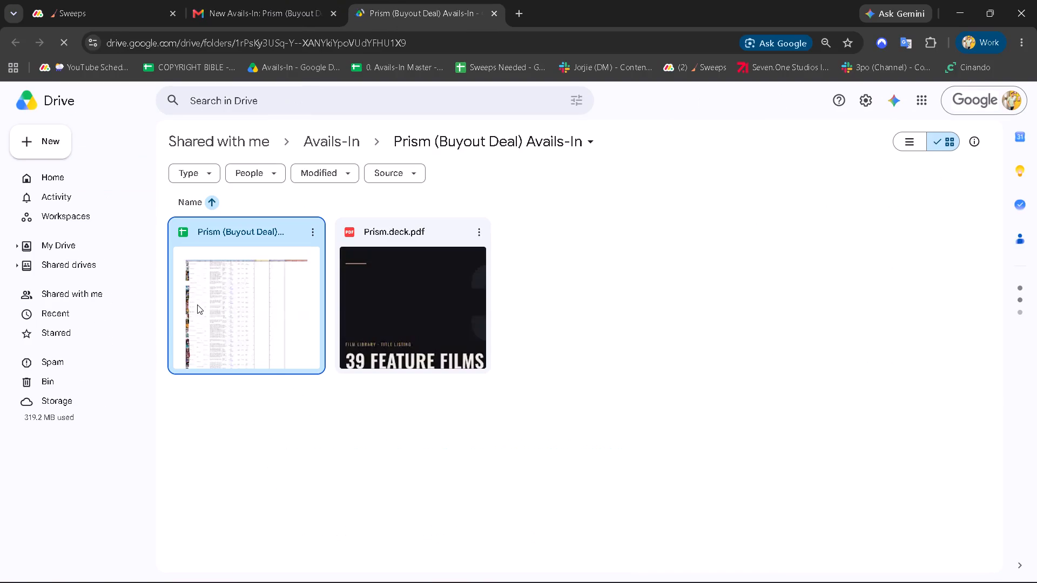
pyautogui.click(260, 0)
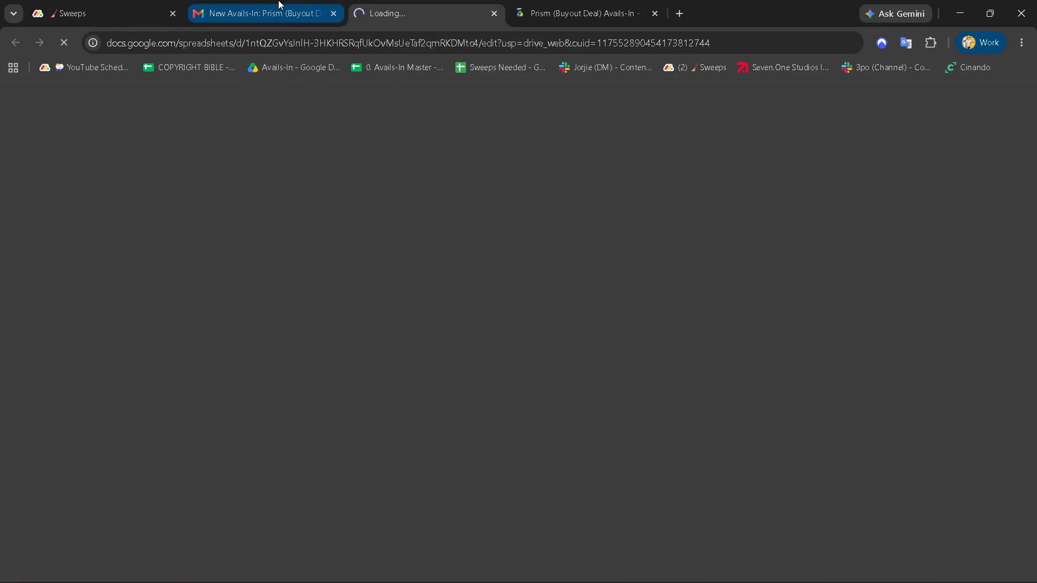
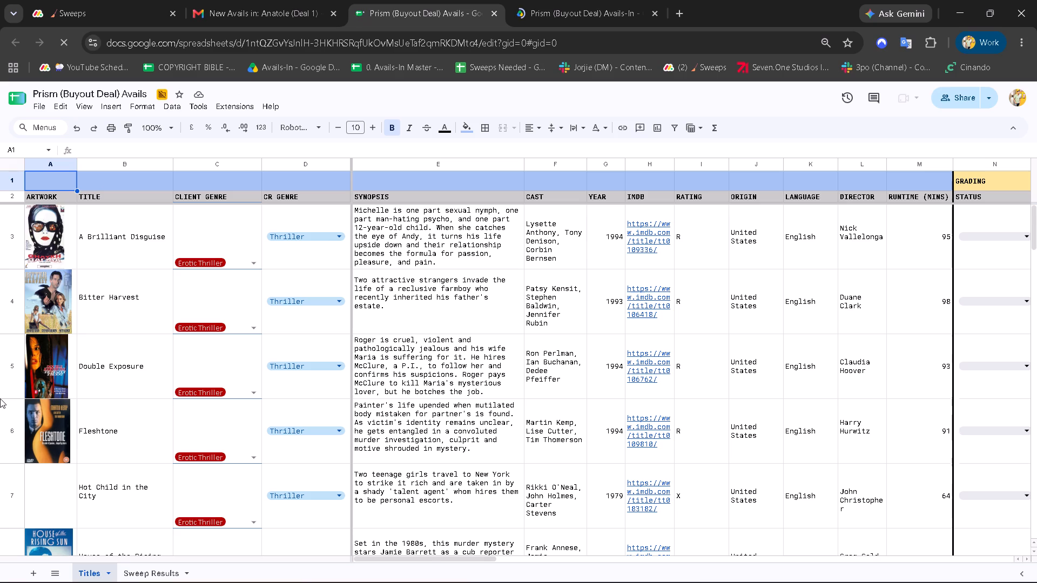
# Look through the titles, genres and artwork listed in the Prism (Buyout Deal) Avails sheet.
pyautogui.scroll(-3, 124, 333)
pyautogui.scroll(-3, 205, 357)
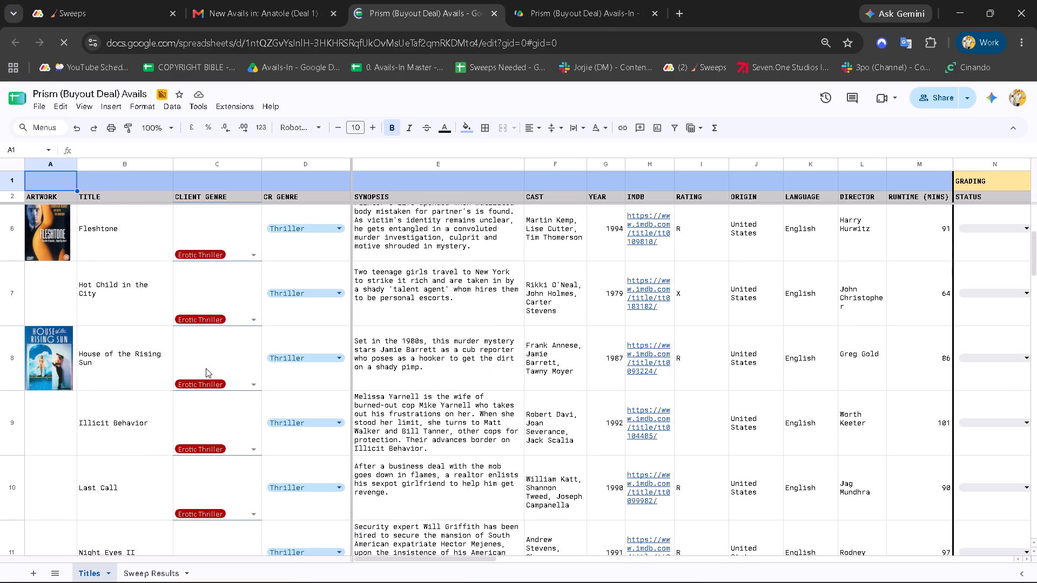
pyautogui.scroll(-8, 206, 368)
pyautogui.scroll(4, 238, 381)
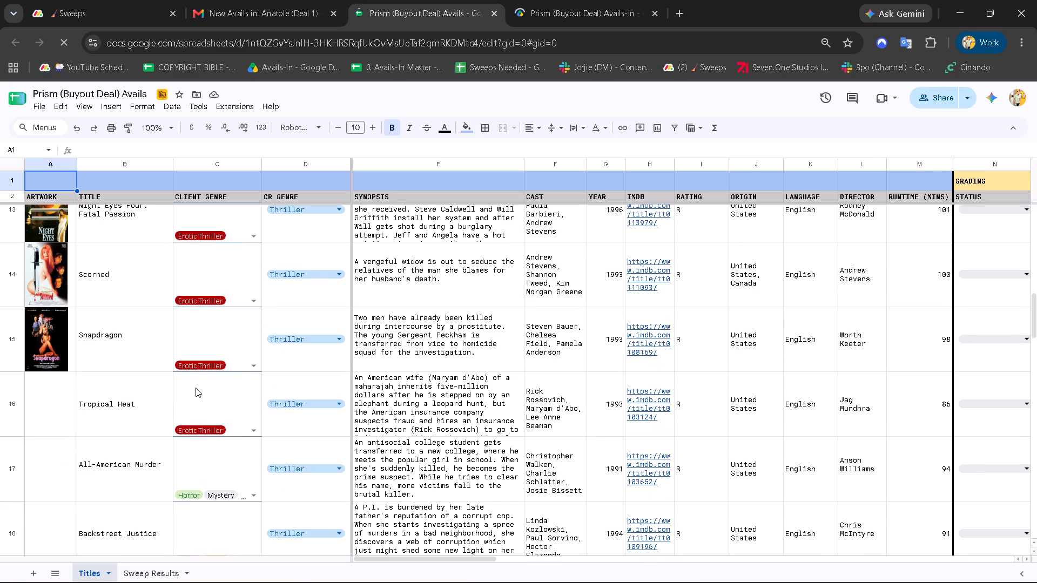
pyautogui.scroll(16, 196, 388)
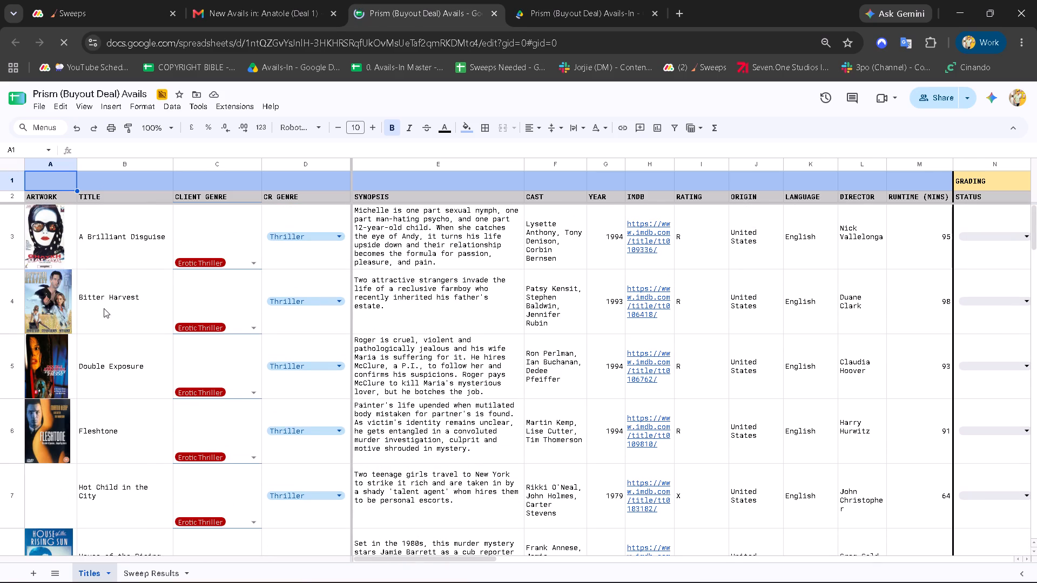
# Look through the titles in the Prism (Buyout Deal) Avails sheet, down to the last row and back to the top.
pyautogui.scroll(1, 188, 339)
pyautogui.scroll(-2, 189, 350)
pyautogui.scroll(3, 190, 371)
pyautogui.scroll(-18, 196, 382)
pyautogui.scroll(2, 210, 415)
pyautogui.scroll(-7, 210, 415)
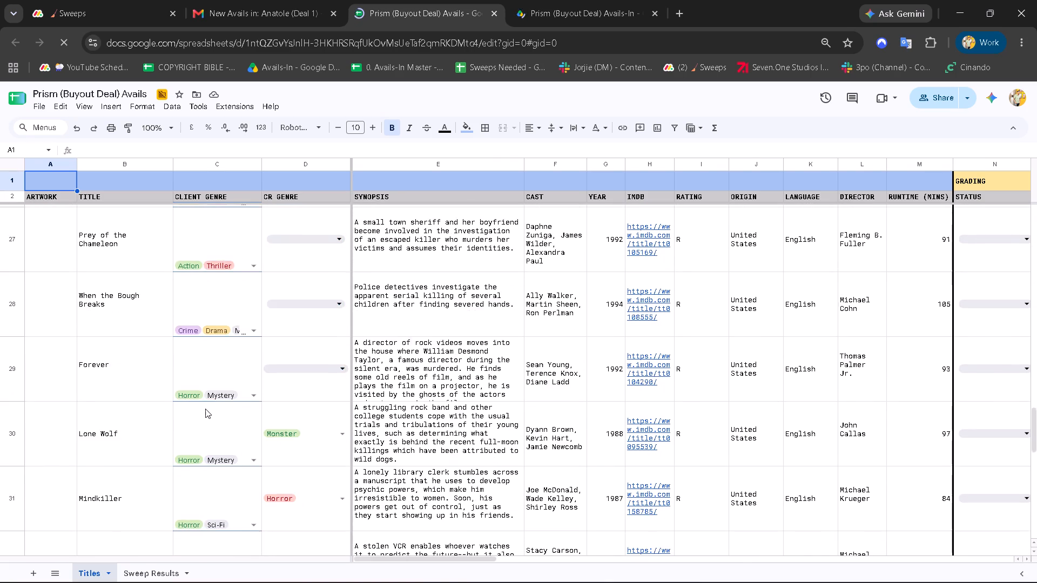
pyautogui.scroll(-9, 199, 417)
pyautogui.scroll(-11, 157, 435)
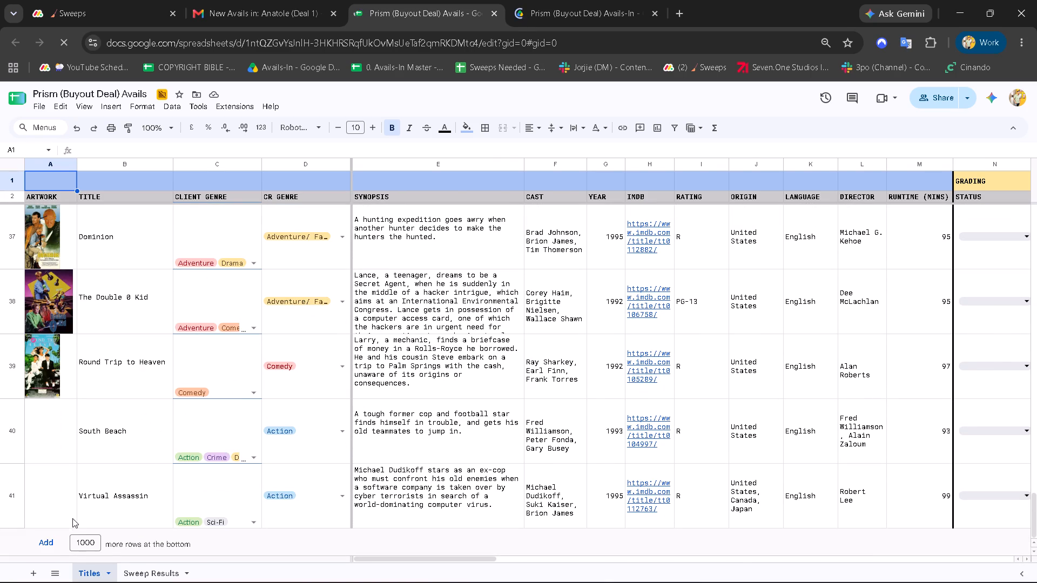
pyautogui.scroll(2, 214, 456)
pyautogui.scroll(-1, 214, 456)
pyautogui.scroll(11, 214, 456)
pyautogui.scroll(-2, 163, 464)
pyautogui.scroll(16, 163, 464)
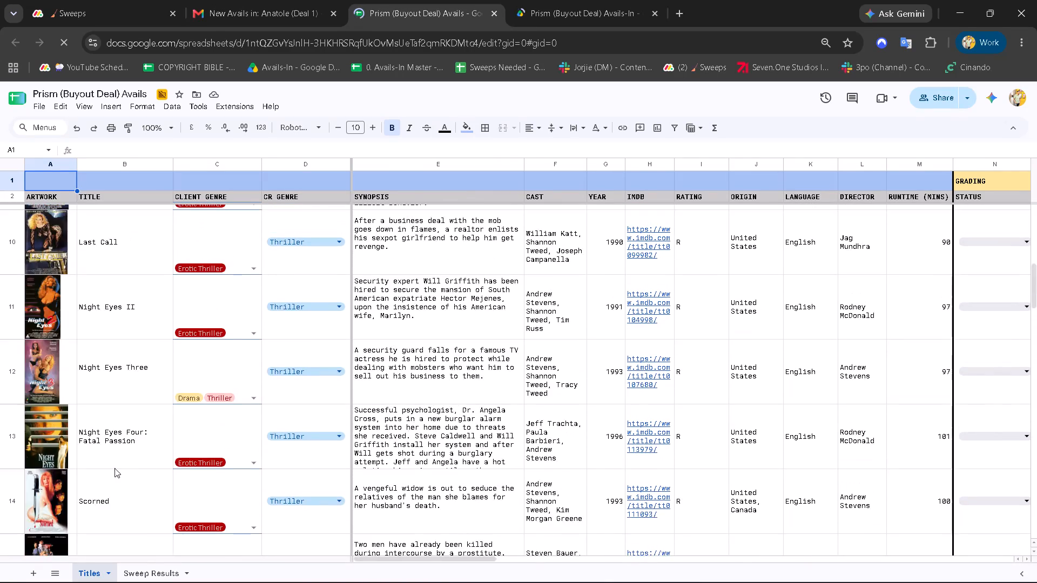
pyautogui.scroll(10, 115, 468)
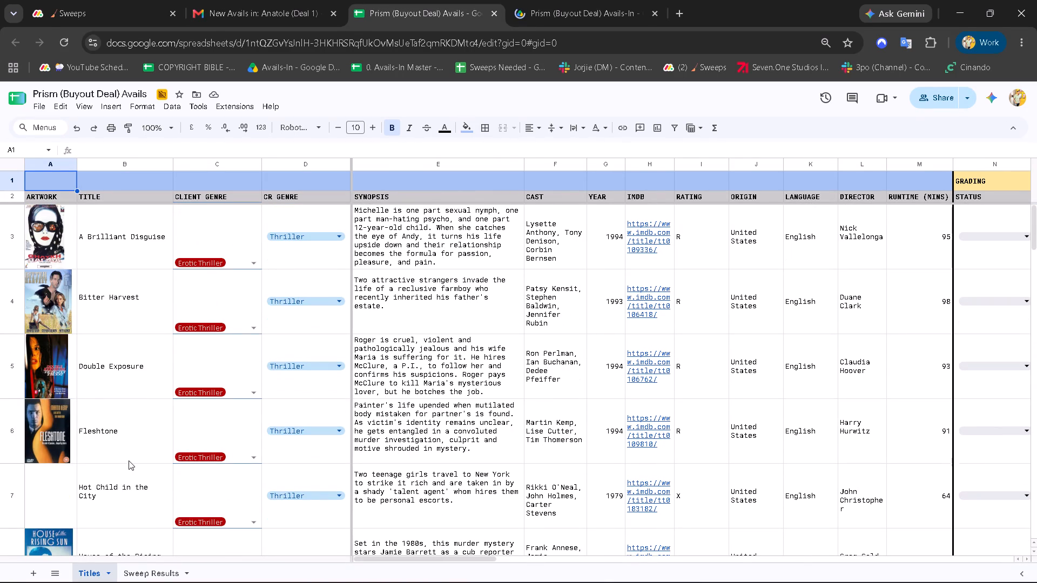
pyautogui.scroll(6, 129, 460)
# In the Content Rocket work sheet, enter 2:00 hours worked in the New Avails-In: Prism (Buyout Deal) row.
pyautogui.hotkey('alt', 'Tab')
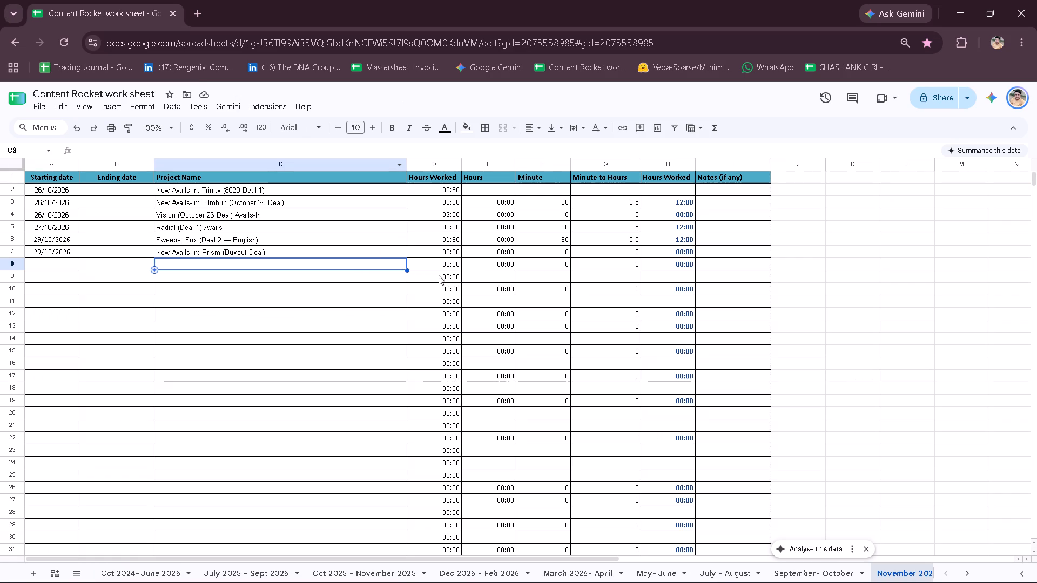
pyautogui.click(433, 253)
pyautogui.write('2:')
pyautogui.write('00')
pyautogui.press('Return')
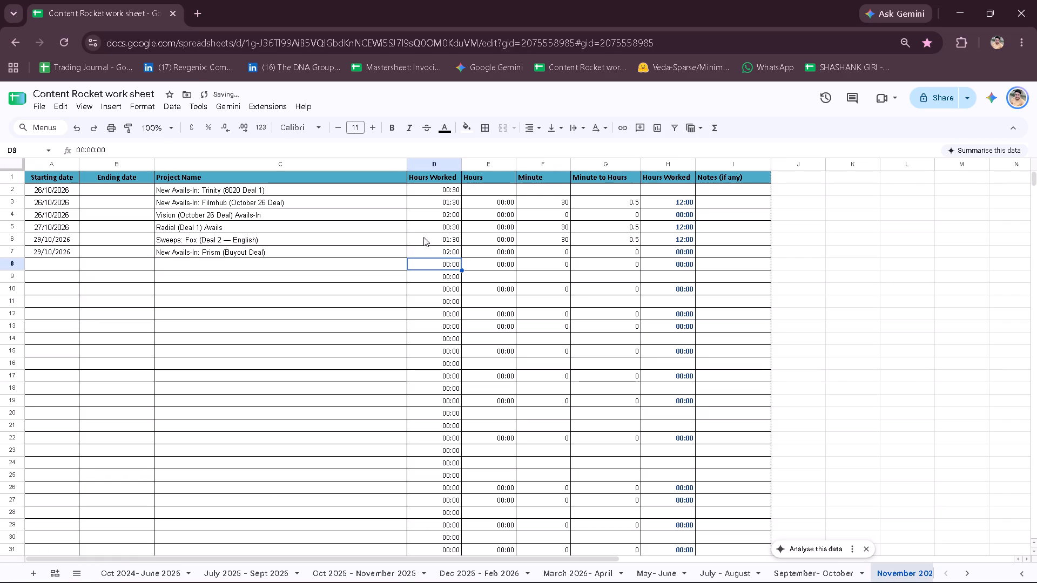
pyautogui.click(251, 267)
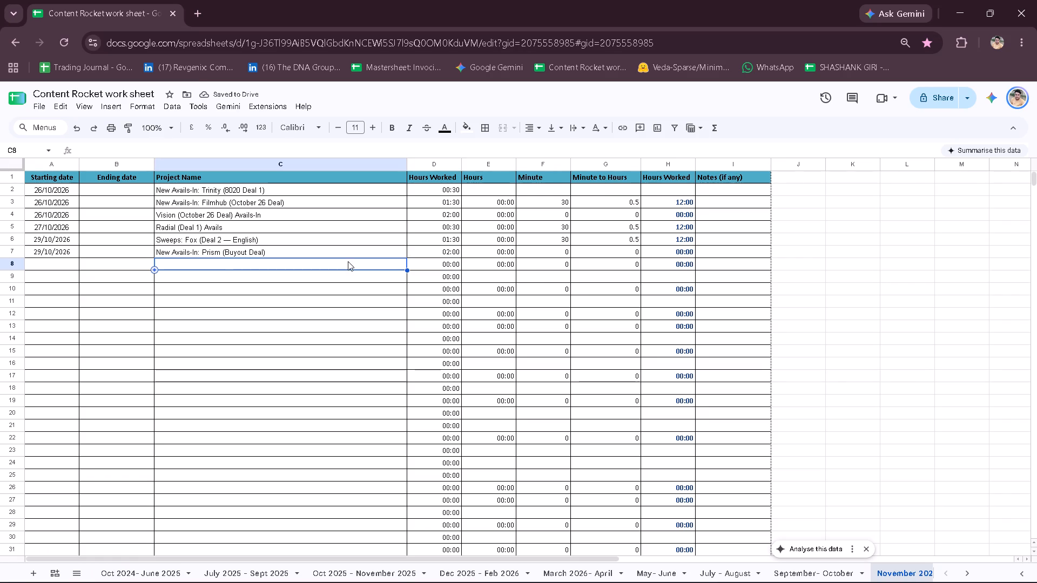
pyautogui.click(45, 262)
# Return to the Work browser window, close the Prism (Buyout Deal) Avails sheet and open the Avails-In folder in Google Drive.
pyautogui.hotkey('alt', 'Tab')
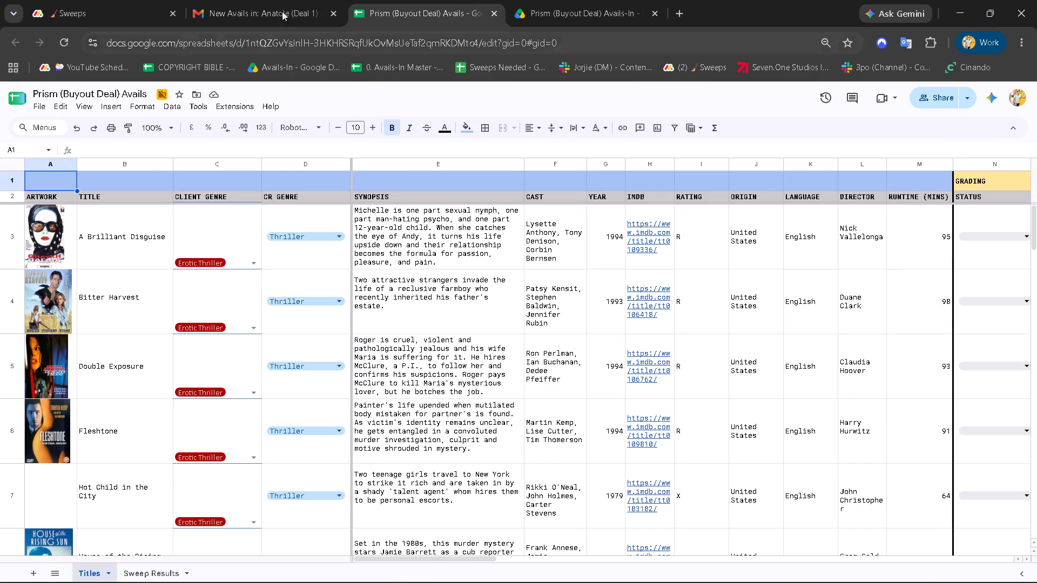
pyautogui.hotkey('ctrl', 'w')
pyautogui.hotkey('ctrl', 'w')
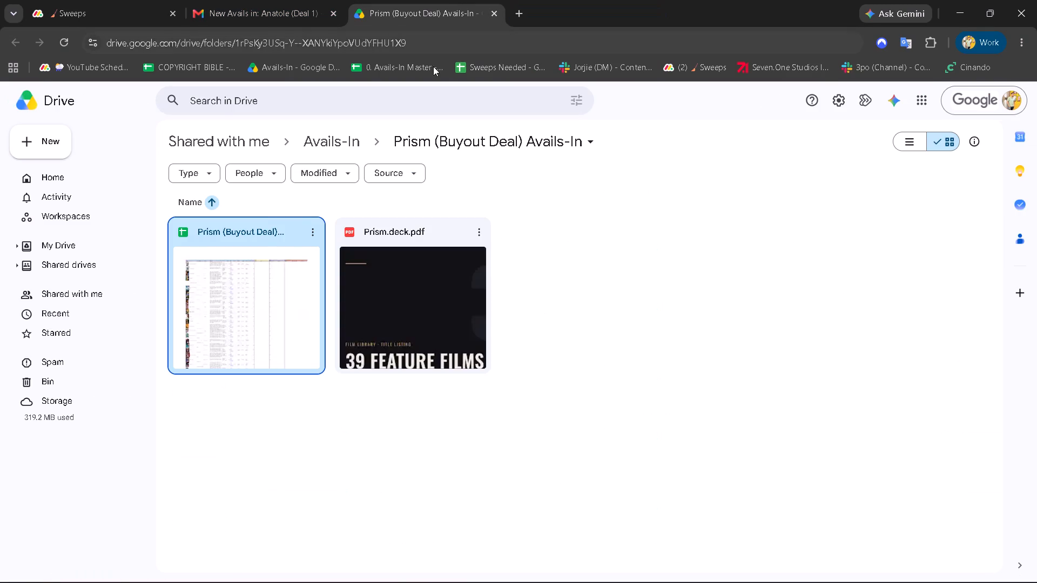
pyautogui.keyDown('ctrl'); pyautogui.click(302, 70); pyautogui.keyUp('ctrl')
# Copy "Anatole" from the New Avails in email's subject, dismiss the Office files tip and bring the email's attachment into view.
pyautogui.scroll(6, 476, 234)
pyautogui.scroll(2, 367, 198)
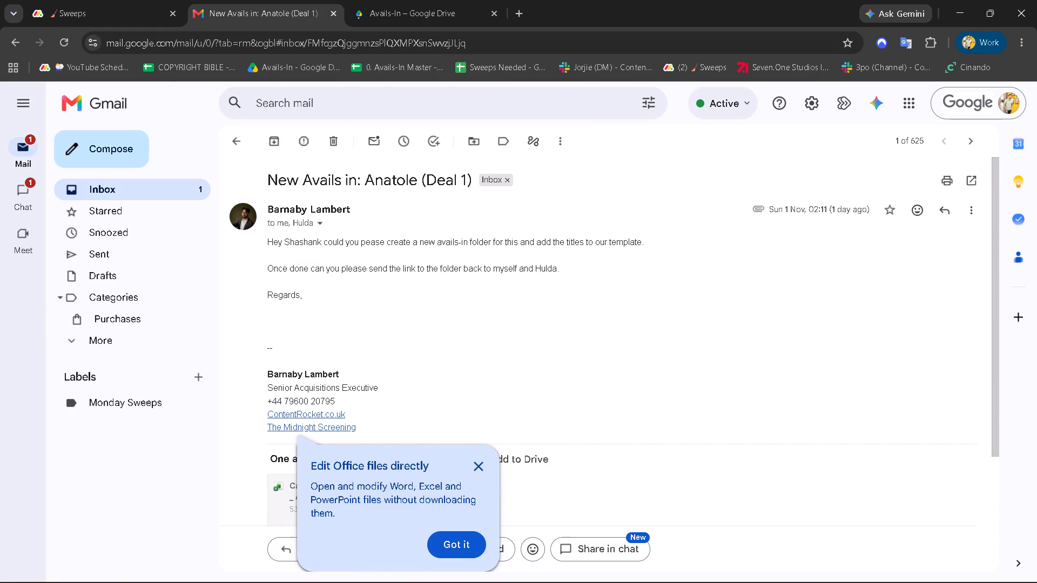
pyautogui.doubleClick(385, 178)
pyautogui.hotkey('ctrl', 'c')
pyautogui.hotkey('ctrl', 'c')
pyautogui.hotkey('ctrl', 'c')
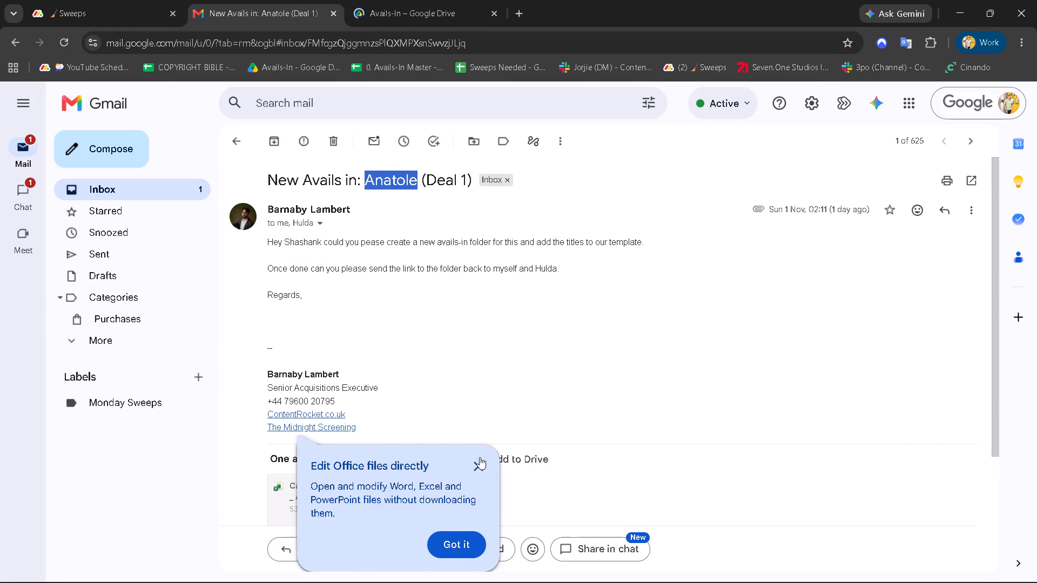
pyautogui.click(483, 466)
pyautogui.scroll(-5, 472, 361)
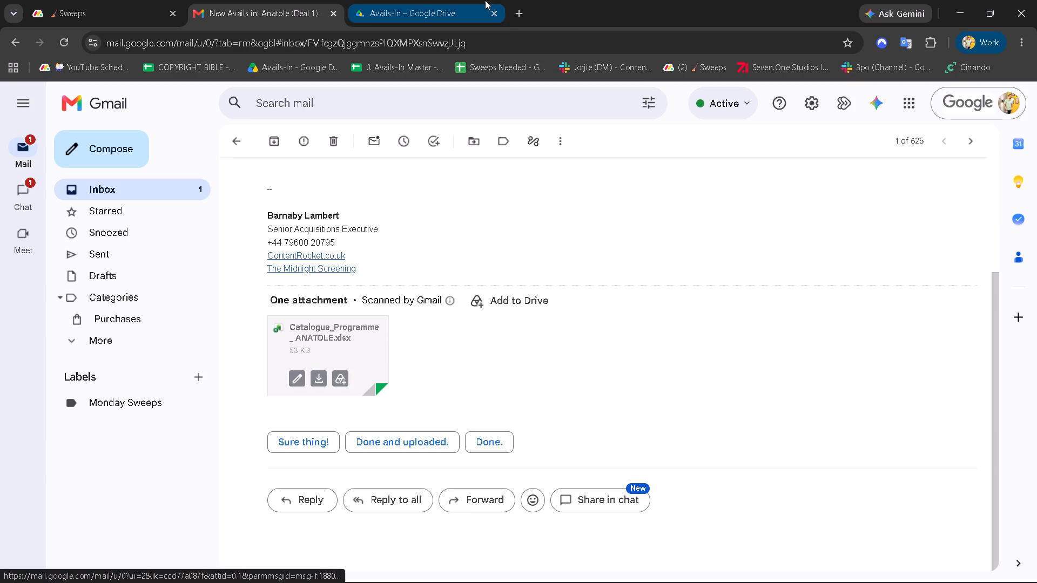
# Close the Sweeps board and open the Anatole (Deal 1) Avails-In folder in Drive.
pyautogui.click(485, 0)
pyautogui.click(73, 0)
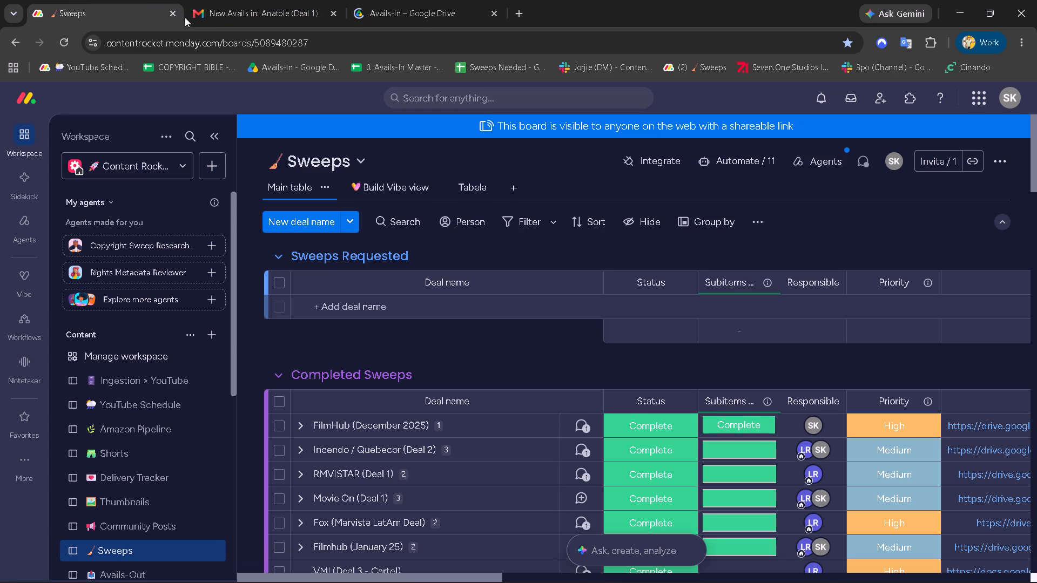
pyautogui.click(173, 11)
pyautogui.click(278, 7)
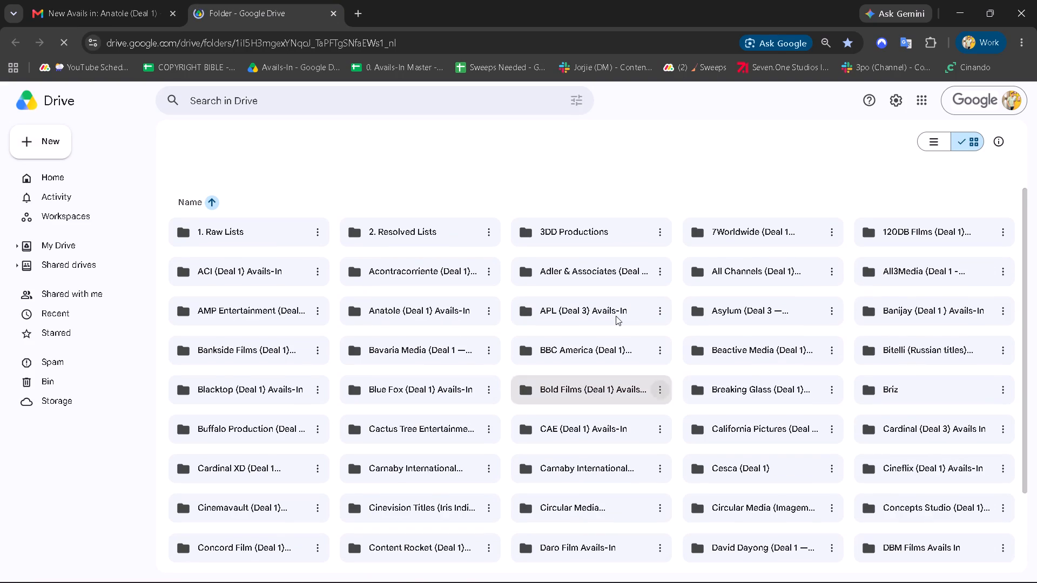
pyautogui.doubleClick(392, 311)
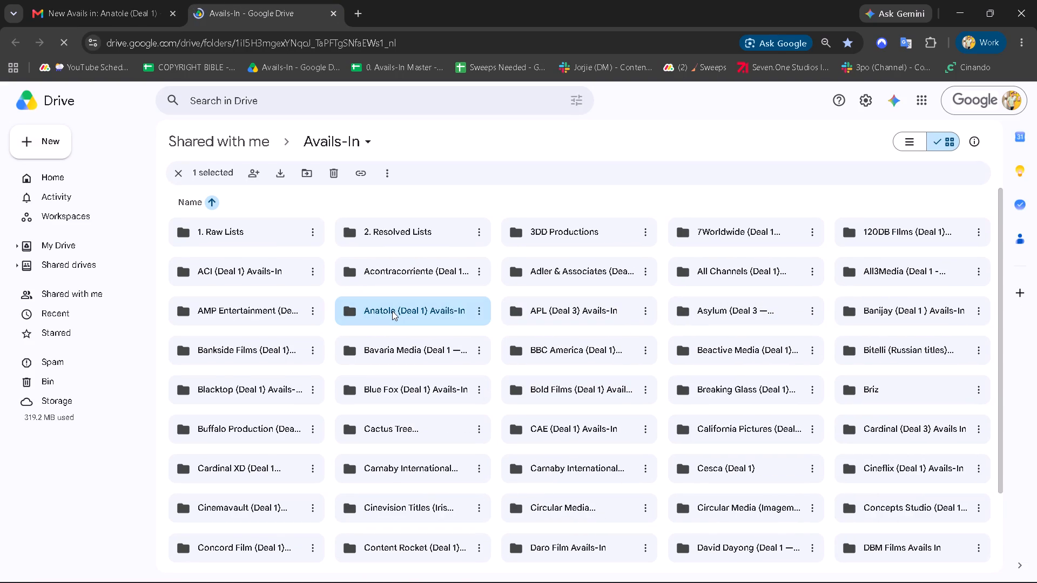
pyautogui.doubleClick(392, 311)
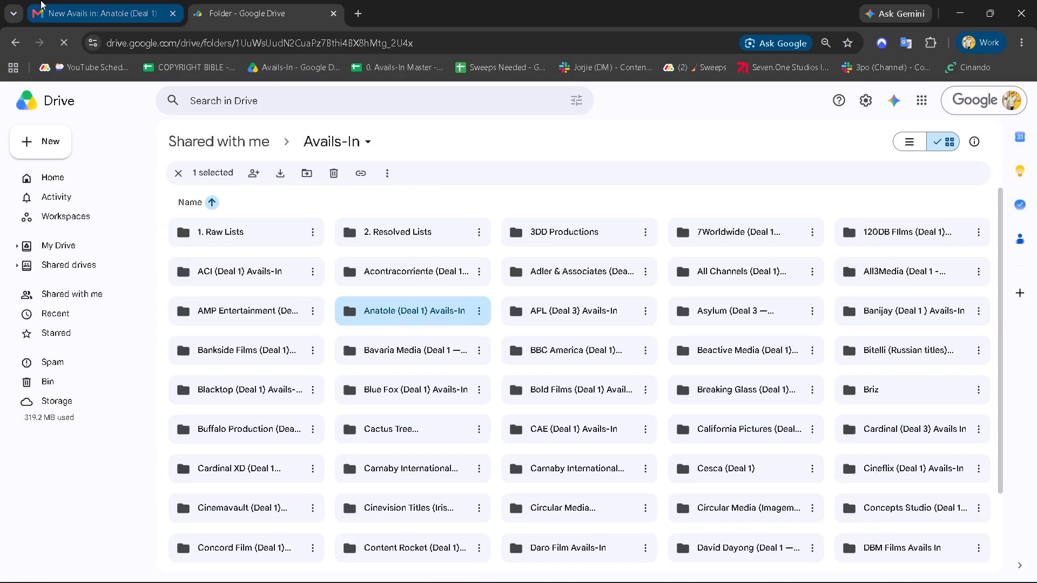
# Recheck the Anatole email and open the Anatole (Deal 1) Avails spreadsheet from its Drive folder.
pyautogui.click(70, 0)
pyautogui.scroll(5, 541, 254)
pyautogui.scroll(-1, 486, 238)
pyautogui.scroll(4, 331, 242)
pyautogui.scroll(-5, 250, 227)
pyautogui.click(221, 0)
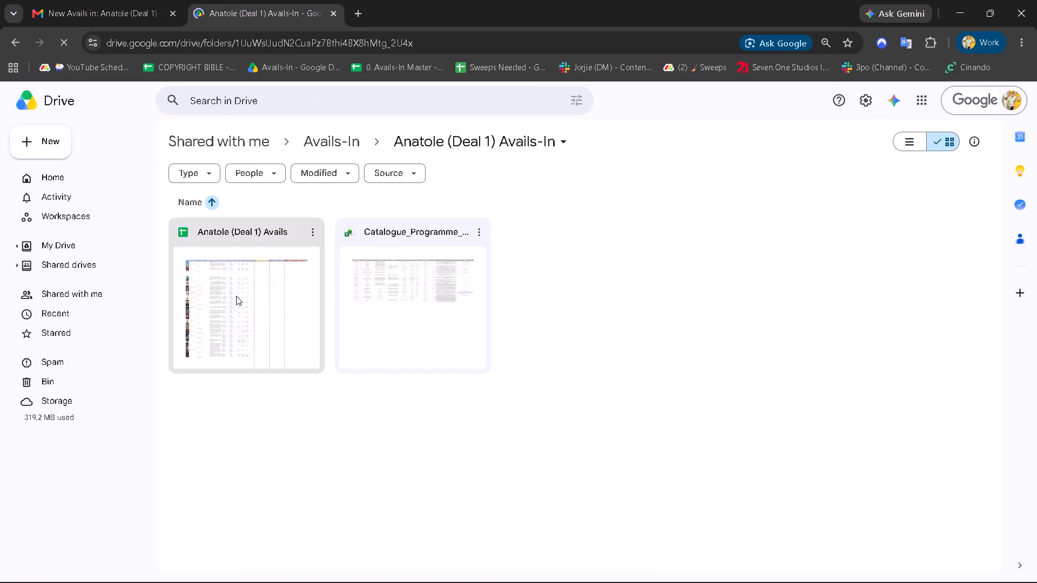
pyautogui.doubleClick(232, 281)
# Copy the folder name "Anatole (Deal 1) Avails-In" using Rename without altering it, and go back to the opened spreadsheet.
pyautogui.click(231, 0)
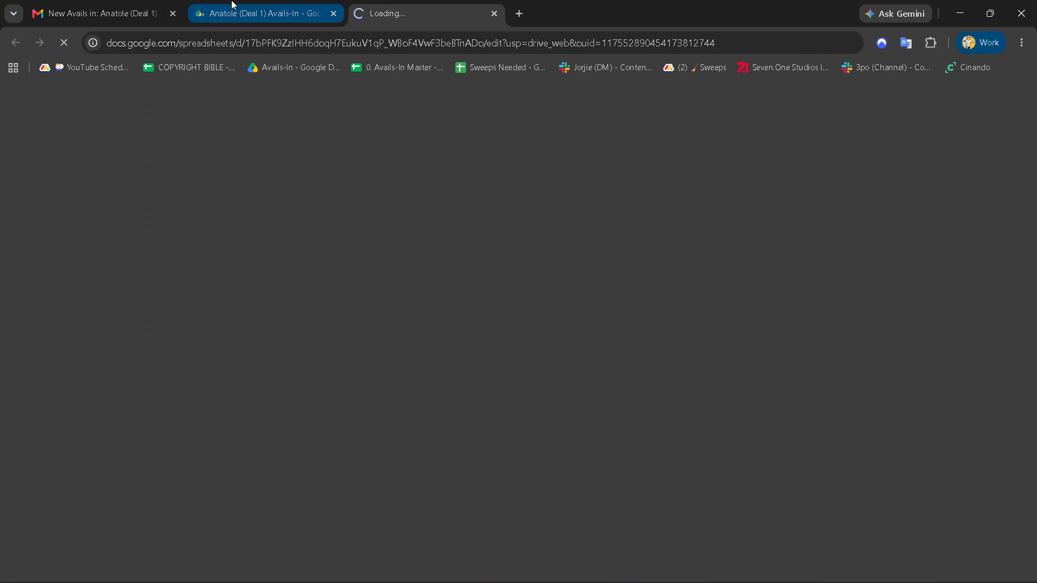
pyautogui.click(448, 141)
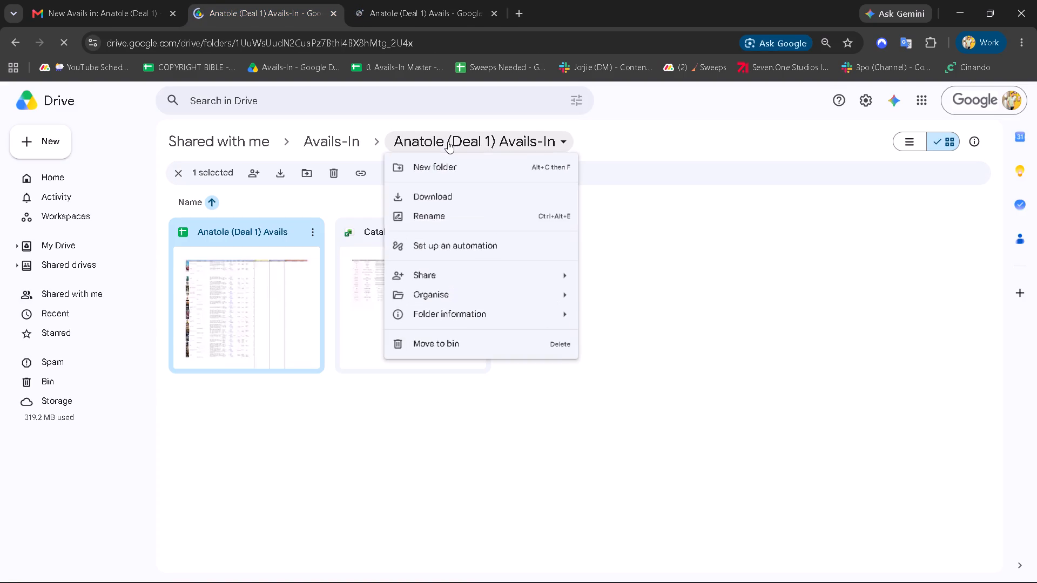
pyautogui.click(442, 223)
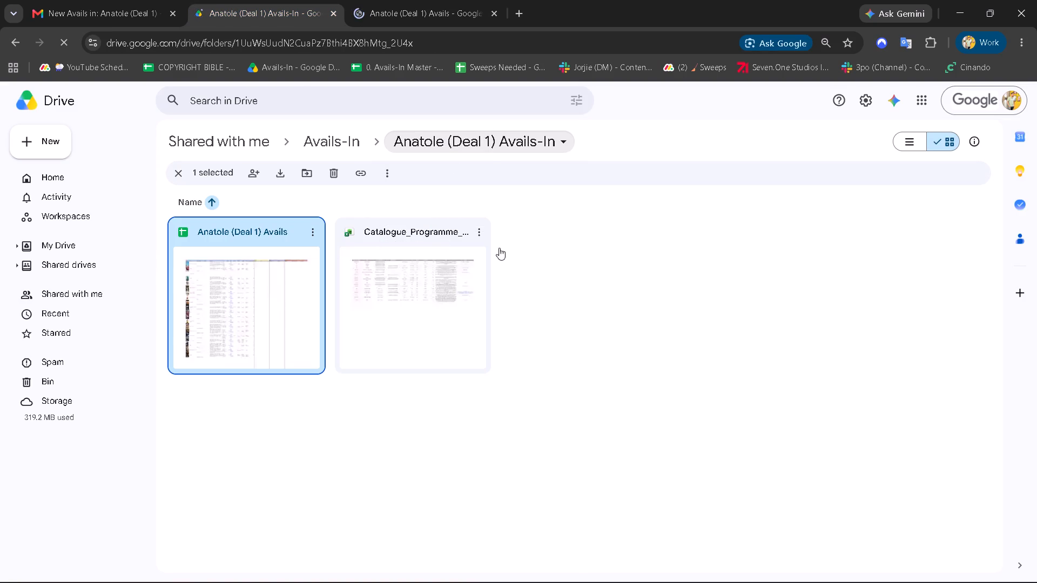
pyautogui.hotkey('ctrl', 'c')
pyautogui.hotkey('ctrl', 'c')
pyautogui.hotkey('ctrl', 'c')
pyautogui.keyDown('ctrl'); pyautogui.click(656, 368); pyautogui.keyUp('ctrl')
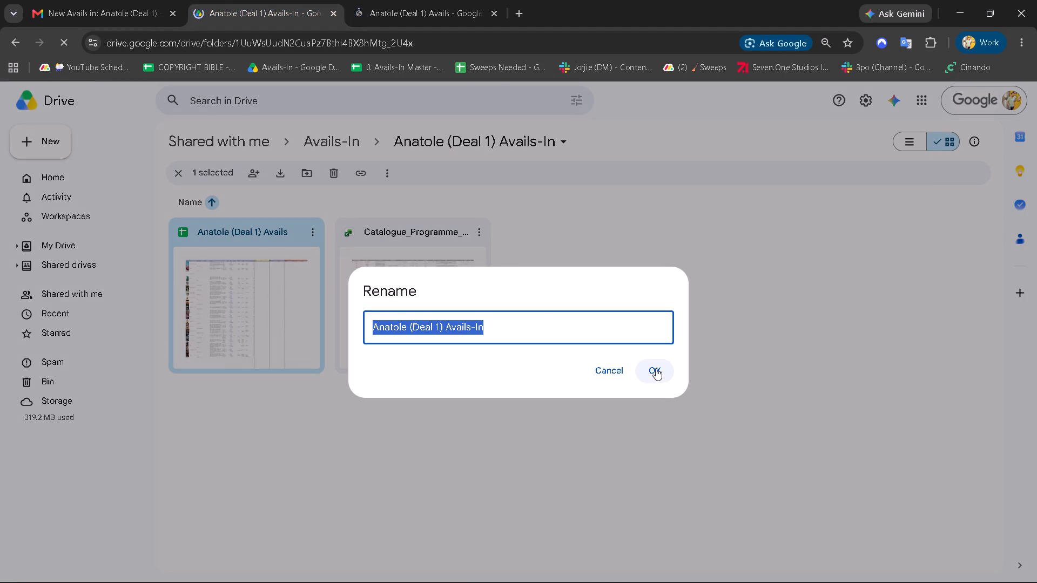
pyautogui.click(432, 0)
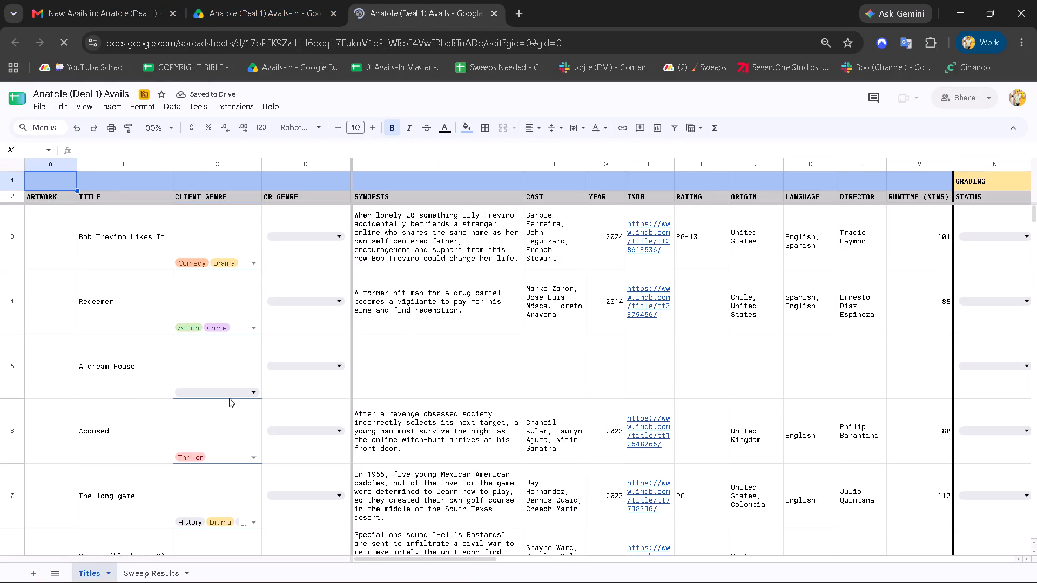
# Delete the empty rows 23 to 102 below the last title on the Titles sheet, accepting the protected-range edit.
pyautogui.scroll(-18, 232, 400)
pyautogui.scroll(-6, 262, 422)
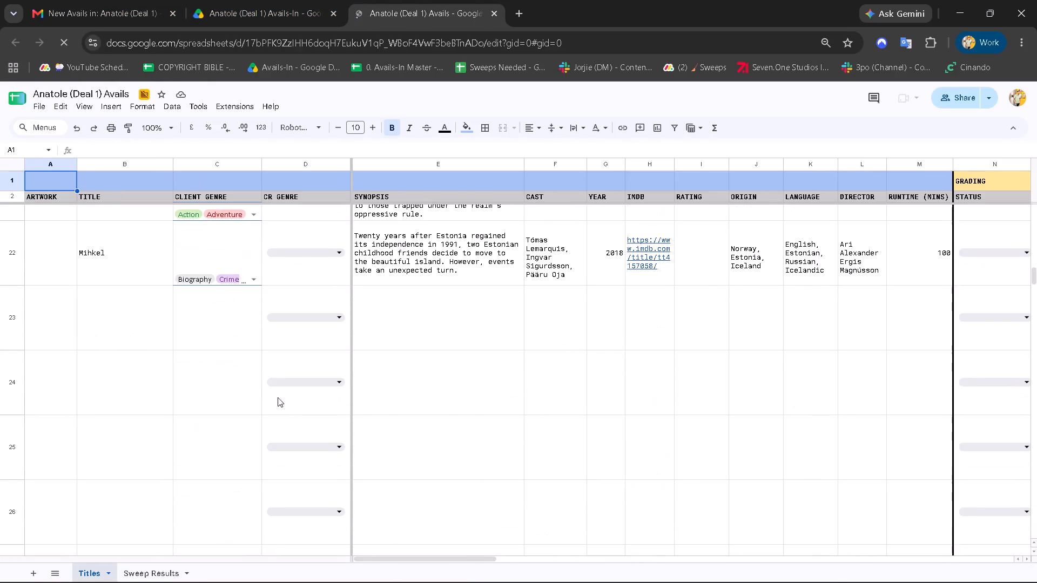
pyautogui.scroll(2, 277, 398)
pyautogui.scroll(-2, 66, 418)
pyautogui.scroll(3, 147, 388)
pyautogui.scroll(4, 48, 383)
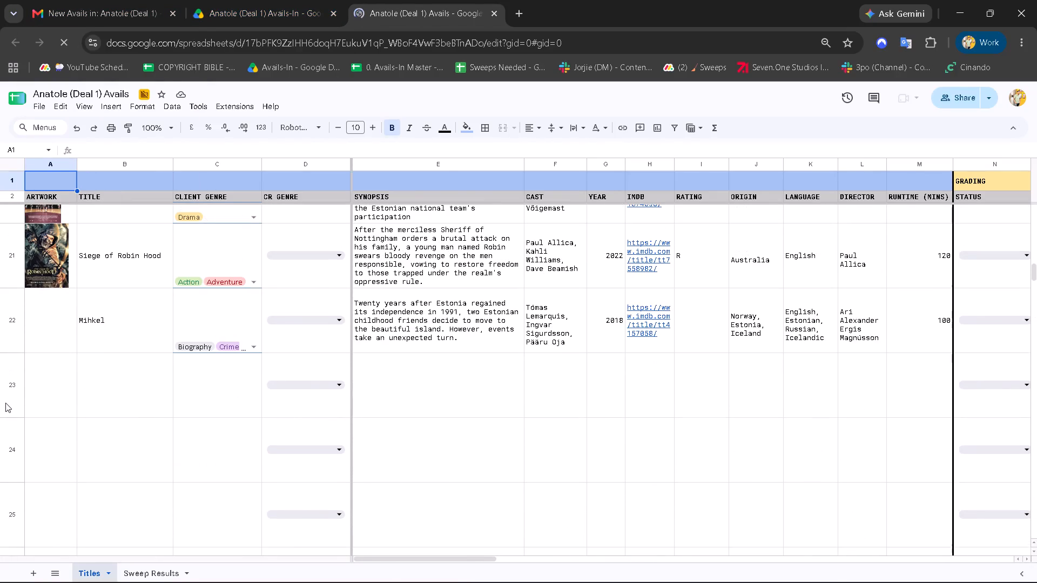
pyautogui.click(0, 381)
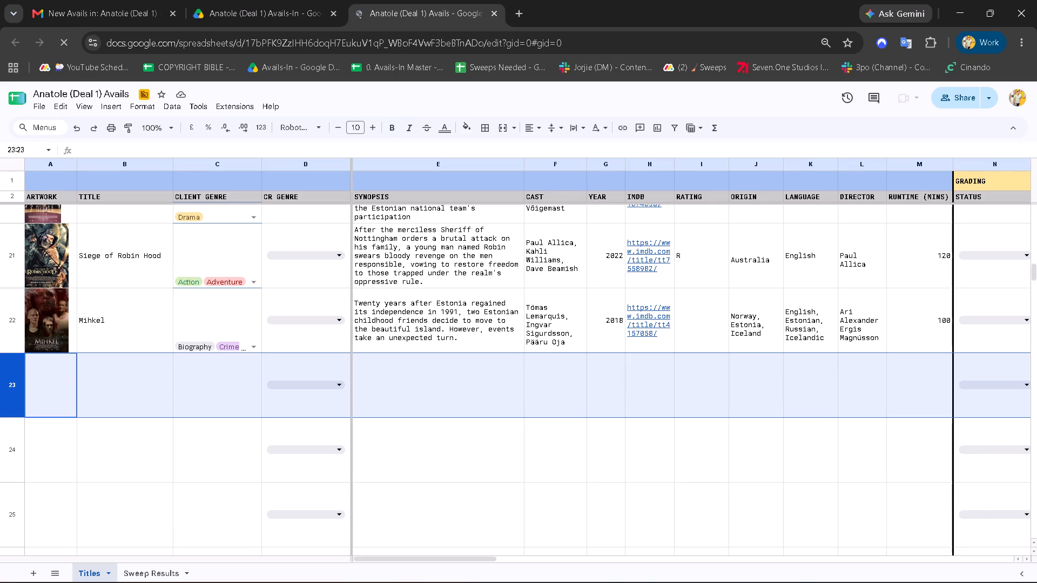
pyautogui.hotkey('ctrl', 'shift', 'Down')
pyautogui.rightClick(12, 385)
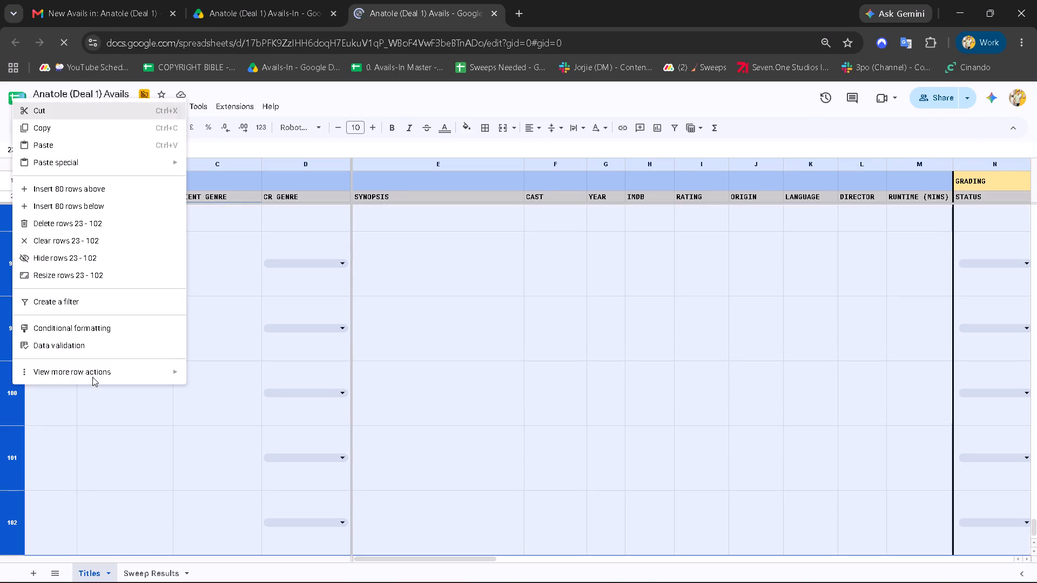
pyautogui.click(43, 222)
pyautogui.press('Return')
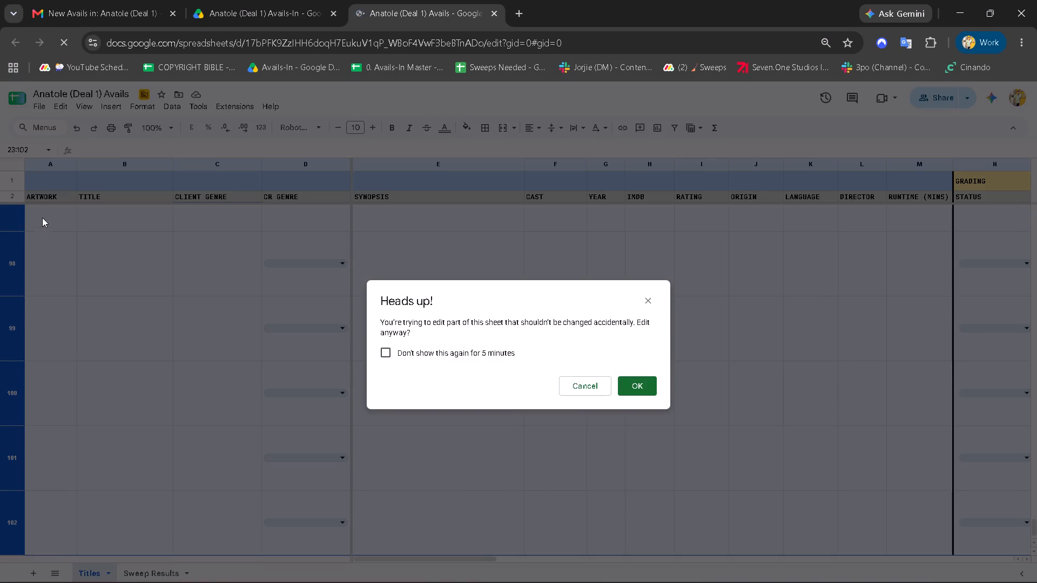
pyautogui.scroll(7, 112, 273)
pyautogui.scroll(12, 111, 338)
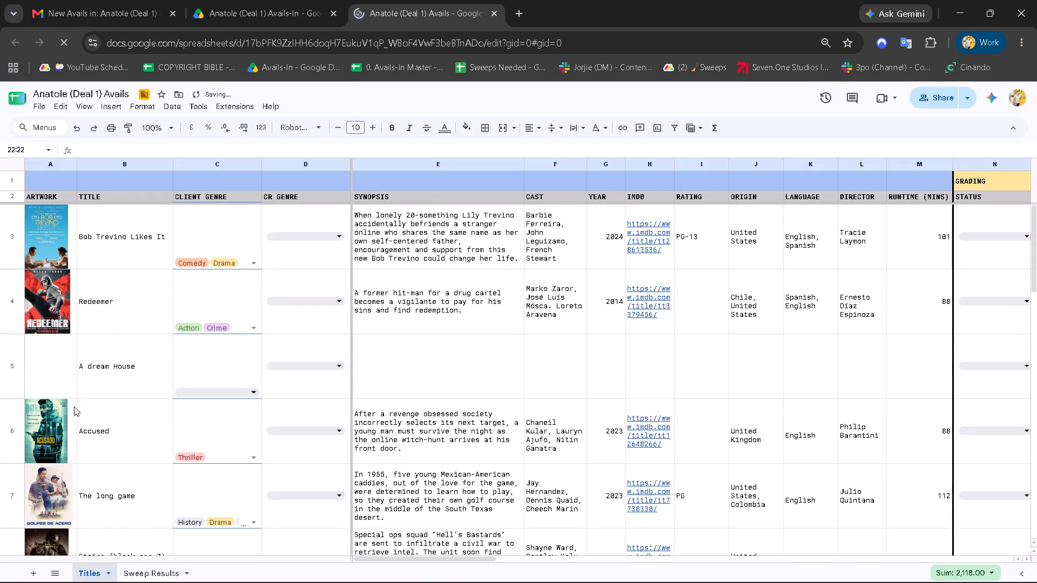
# Open the Catalogue_Programme_ANATOLE spreadsheet from the Anatole (Deal 1) Avails-In folder in Drive.
pyautogui.click(99, 375)
pyautogui.click(226, 0)
pyautogui.doubleClick(422, 293)
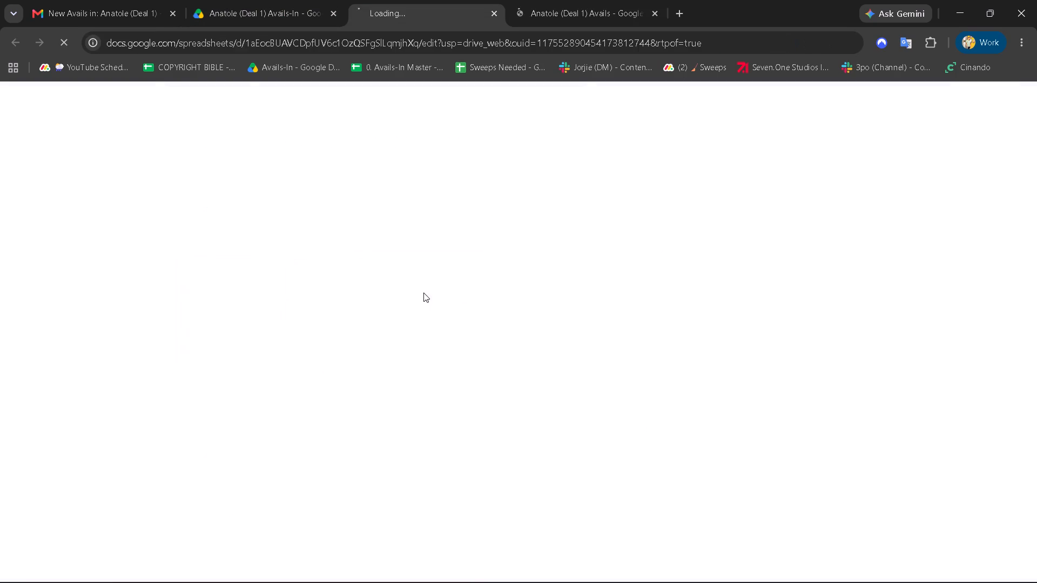
pyautogui.click(0, 0)
pyautogui.click(49, 0)
pyautogui.scroll(9, 491, 253)
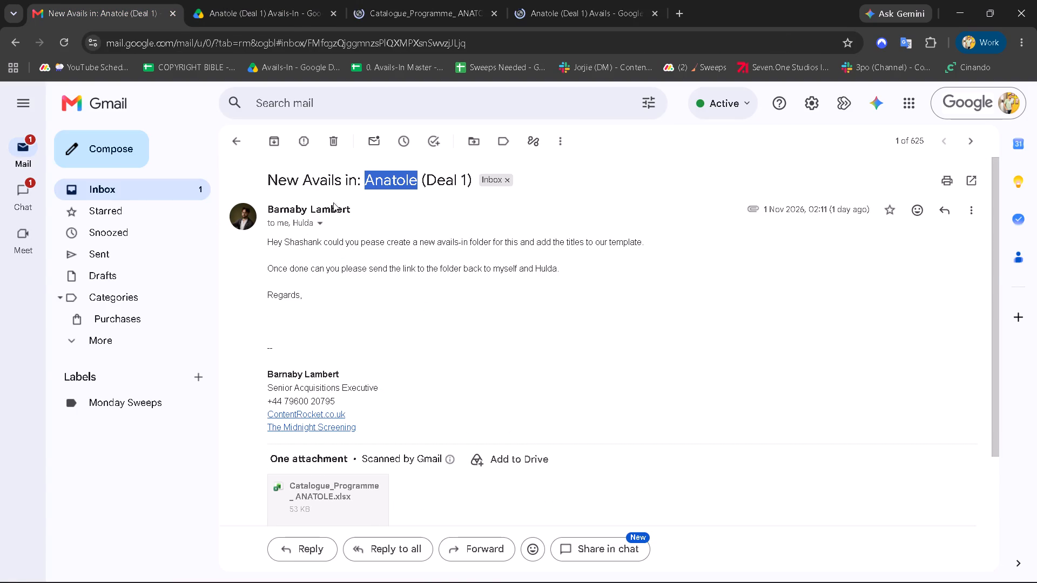
pyautogui.hotkey('alt', 'Tab')
pyautogui.hotkey('alt', 'Tab')
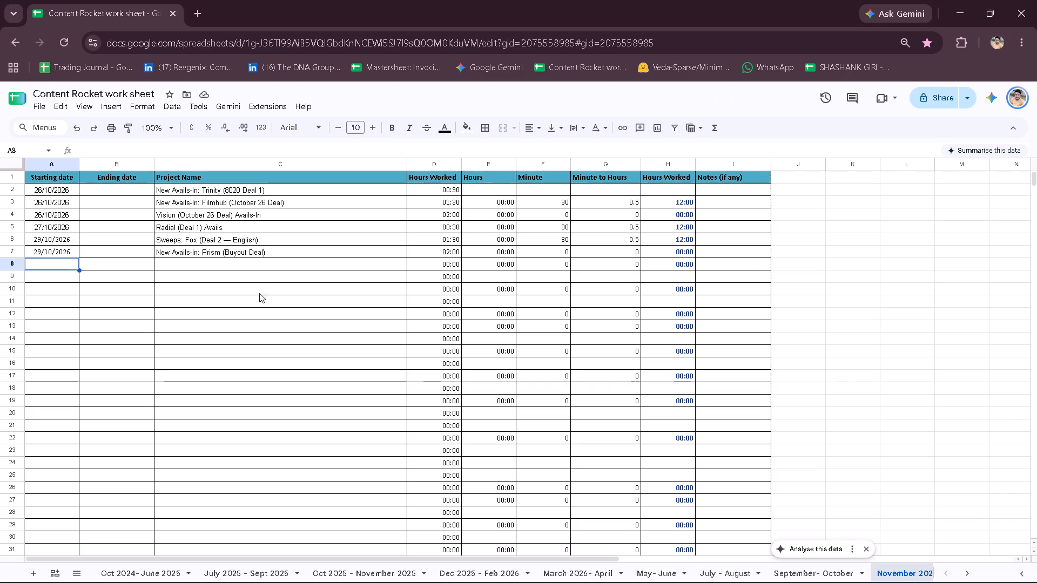
pyautogui.doubleClick(261, 267)
pyautogui.hotkey('ctrl', 'v')
pyautogui.click(69, 264)
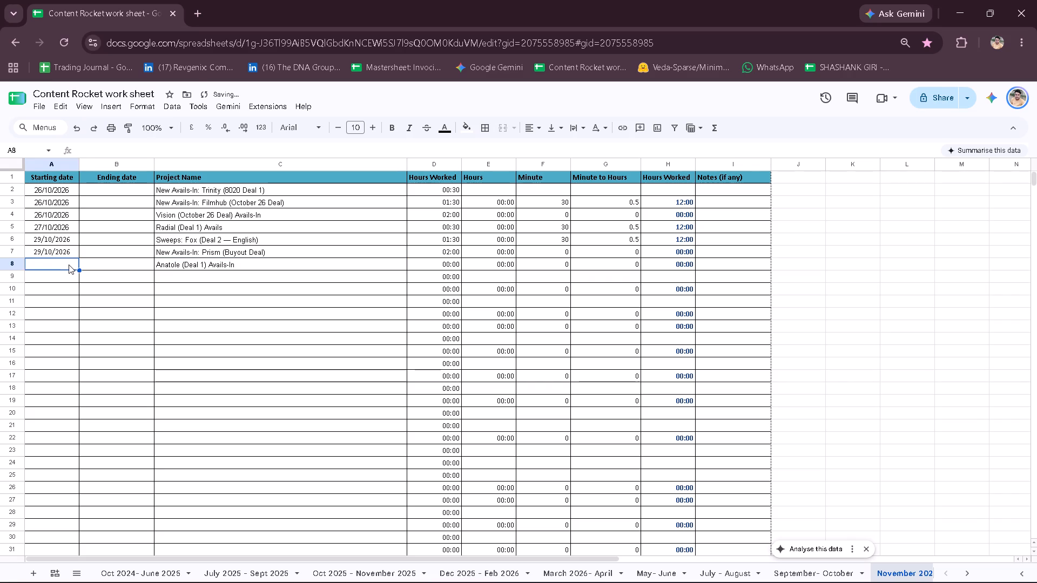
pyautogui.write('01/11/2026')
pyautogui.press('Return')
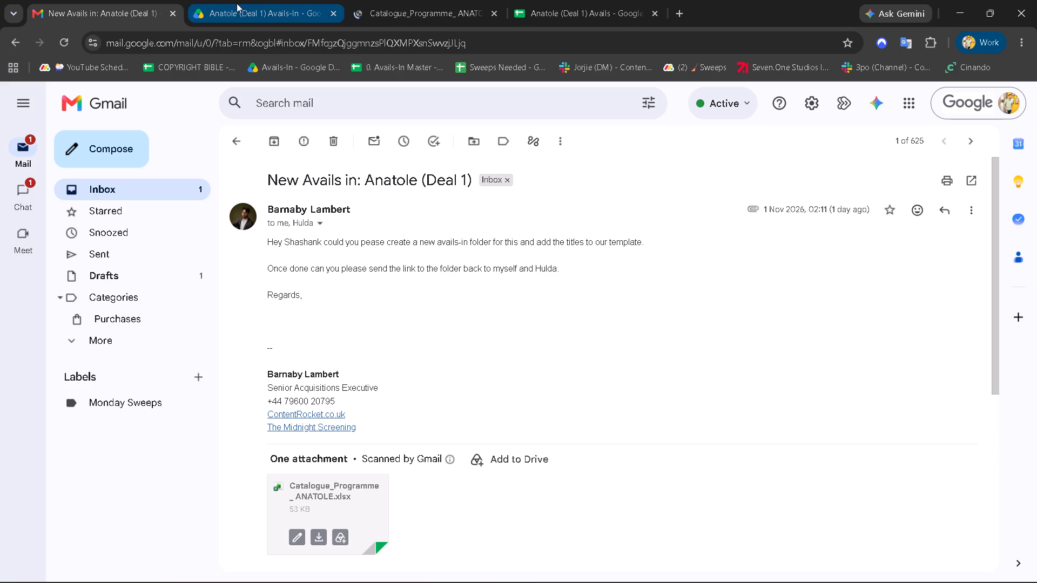
pyautogui.scroll(-3, 432, 310)
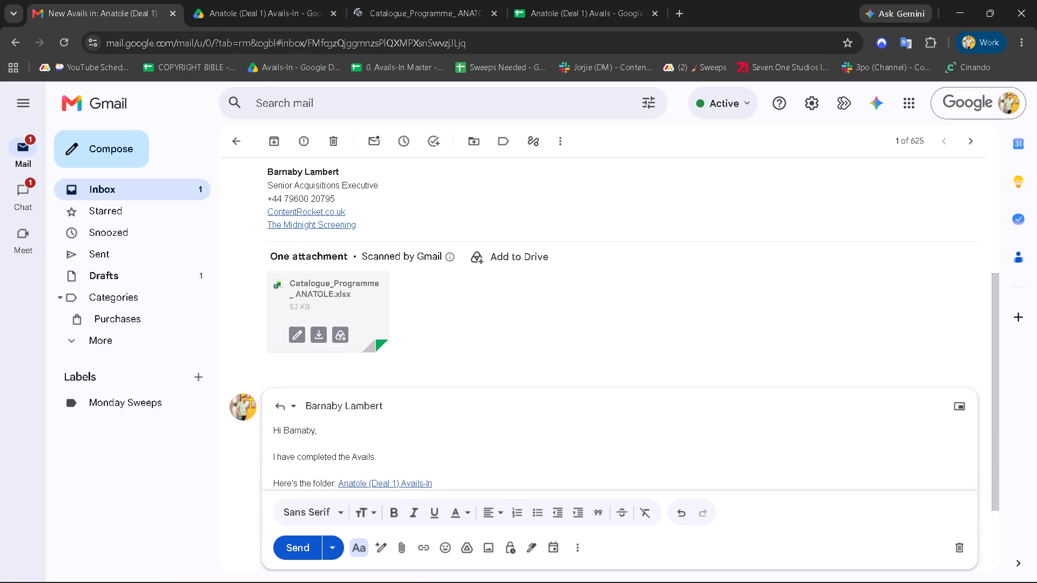
pyautogui.click(294, 408)
pyautogui.click(308, 457)
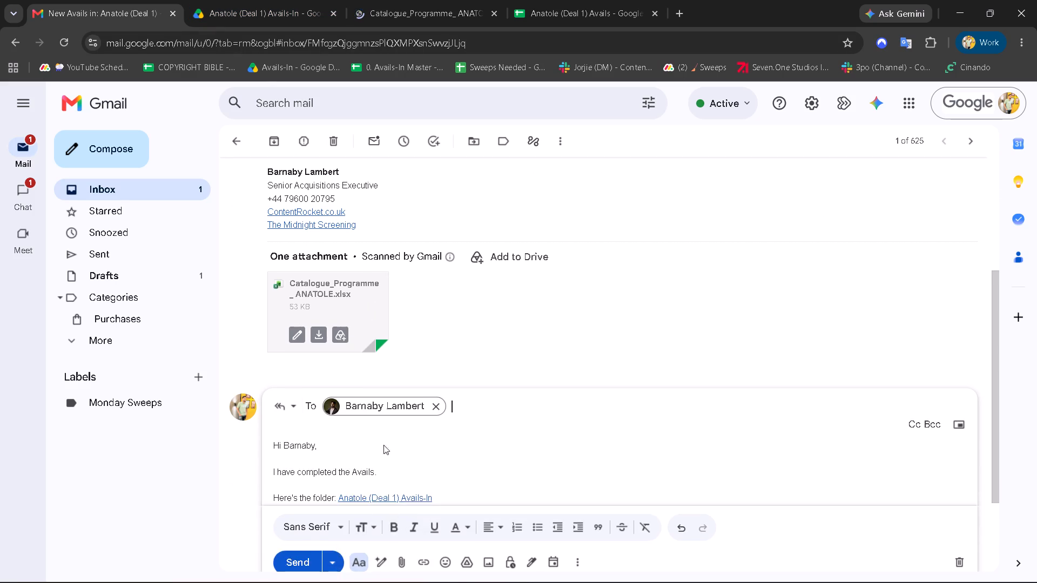
pyautogui.scroll(-3, 396, 424)
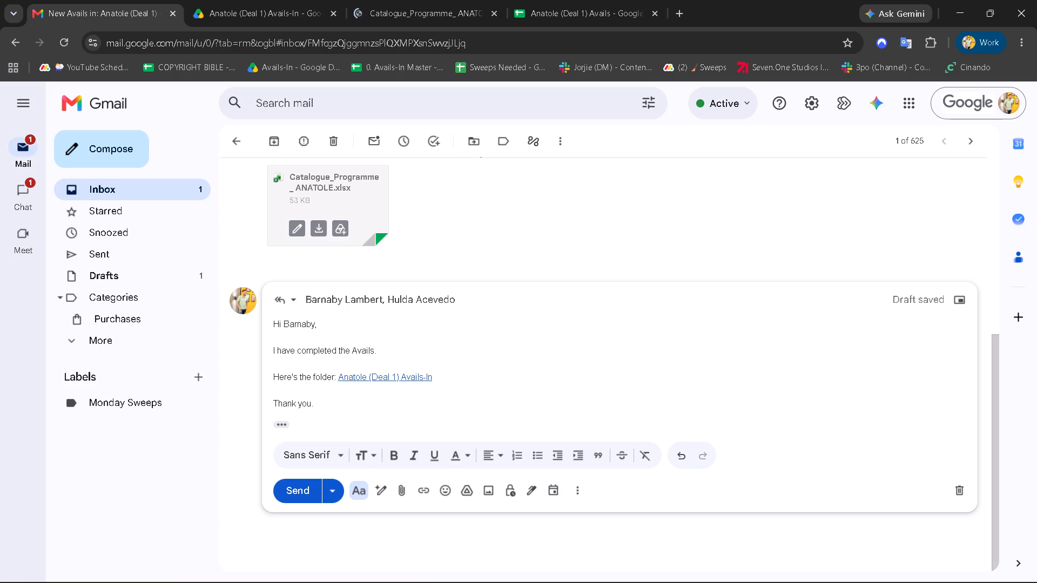
# Move the Anatole (Deal 1) Avails spreadsheet into its own maximised window and return to the Anatole catalogue spreadsheet.
pyautogui.click(266, 0)
pyautogui.click(396, 0)
pyautogui.click(600, 0)
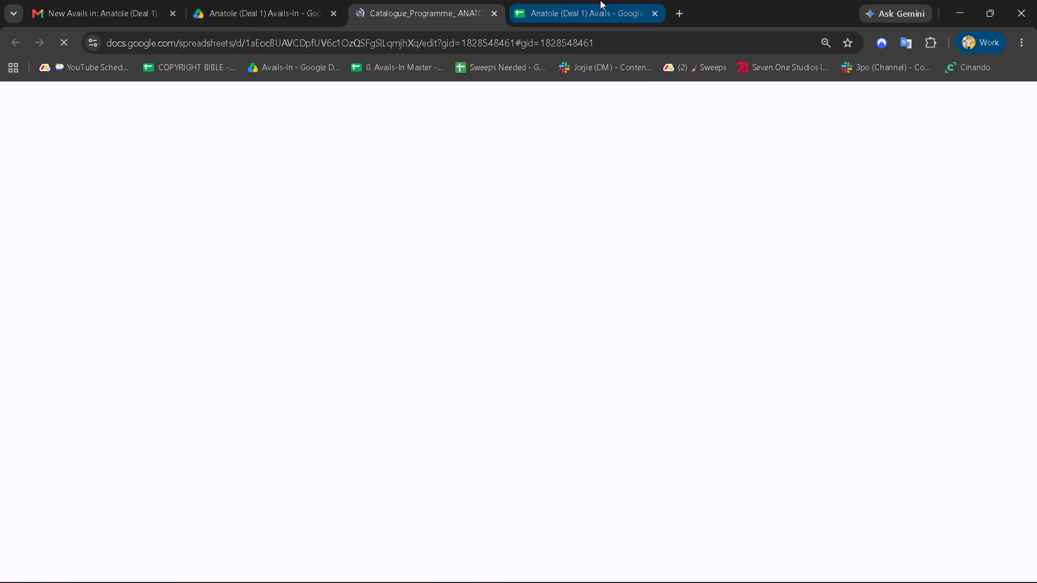
pyautogui.moveTo(597, 15); pyautogui.dragTo(608, 57)
pyautogui.doubleClick(651, 58)
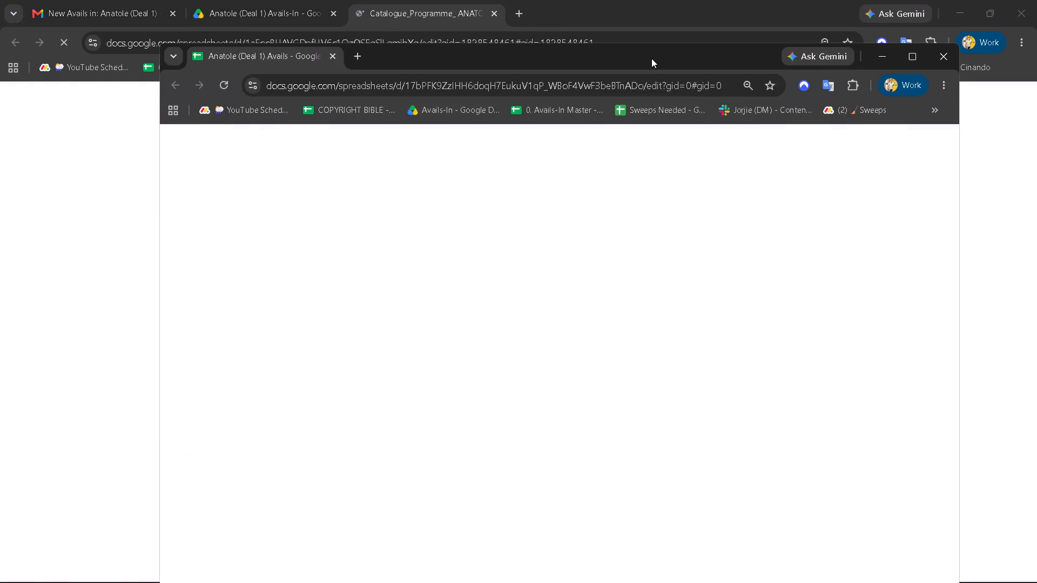
pyautogui.hotkey('alt', 'Tab')
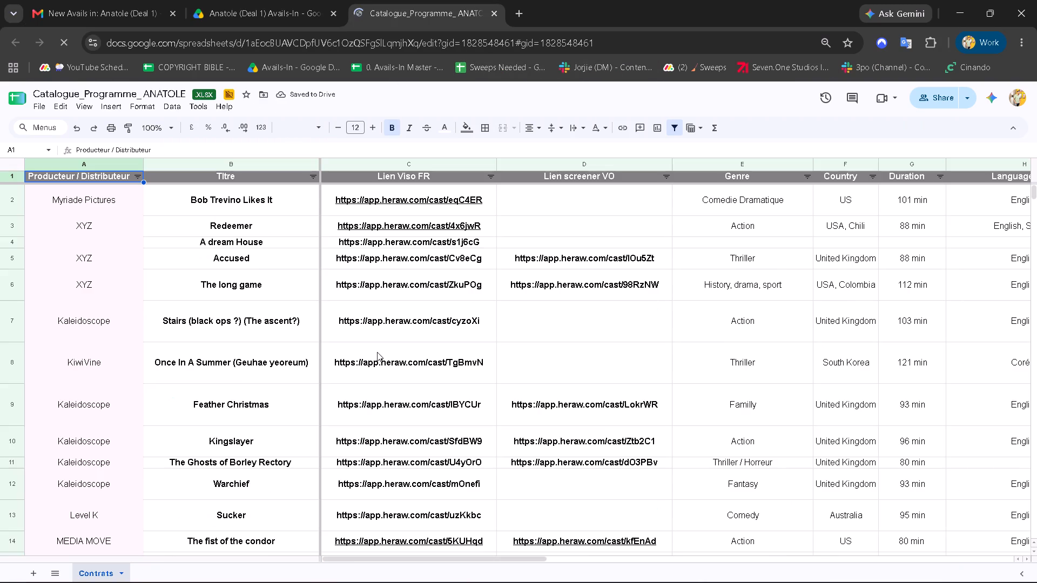
# Look through the Anatole catalogue and copy the title "A dream House" from the Titre column.
pyautogui.scroll(-3, 192, 399)
pyautogui.scroll(5, 375, 374)
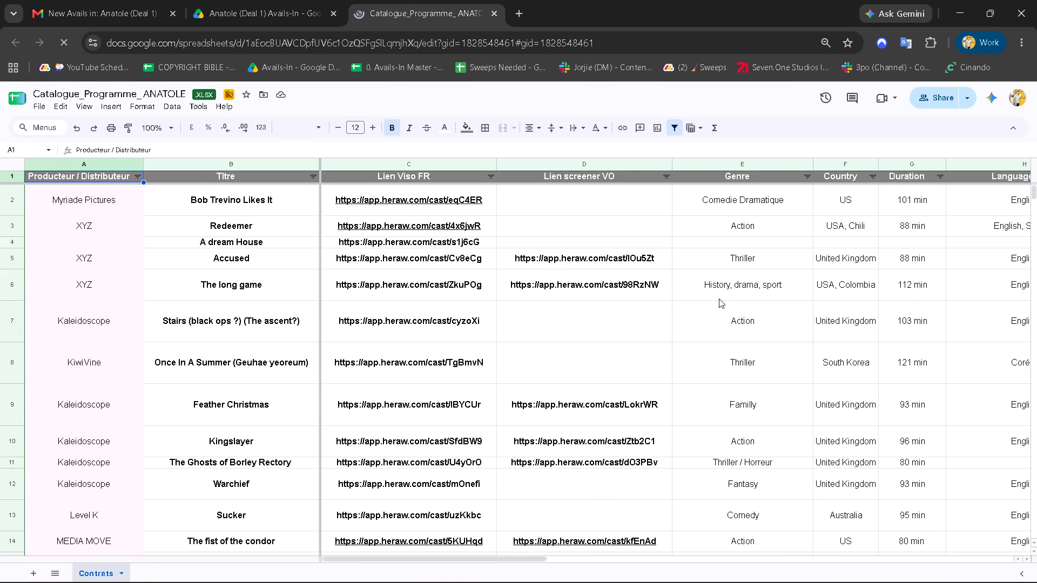
pyautogui.scroll(-2, 287, 334)
pyautogui.scroll(2, 259, 387)
pyautogui.scroll(-1, 257, 379)
pyautogui.scroll(7, 255, 377)
pyautogui.click(248, 240)
pyautogui.hotkey('ctrl', 'c')
pyautogui.hotkey('ctrl', 'c')
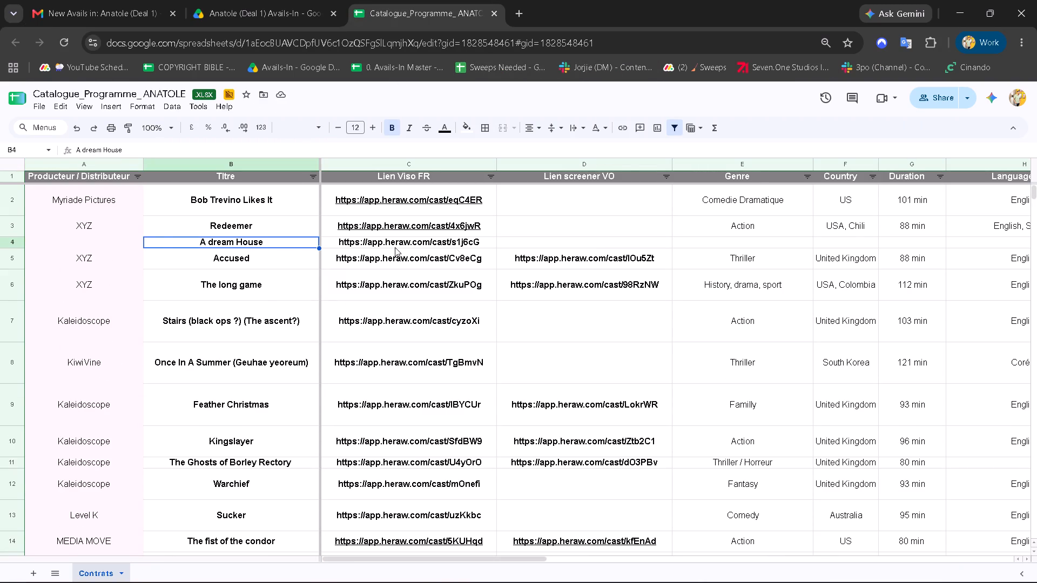
# Select the "A dream House" link in the catalogue's Lien Viso FR column.
pyautogui.click(402, 246)
pyautogui.click(426, 240)
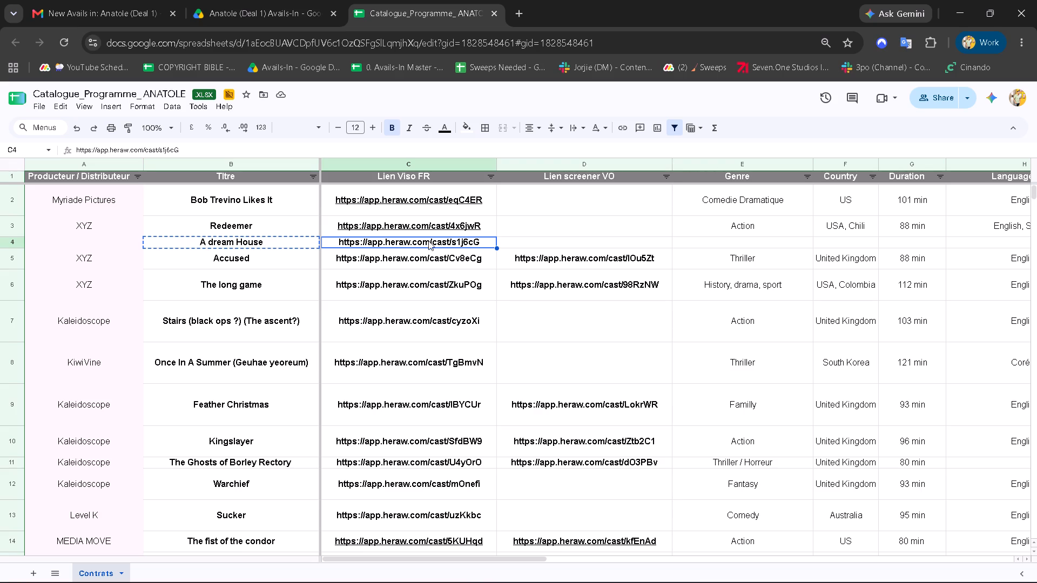
# Examine the A dream House row across all columns of the Anatole catalogue, returning to its Lien Viso FR link.
pyautogui.click(565, 242)
pyautogui.press('Tab')
pyautogui.press('Tab')
pyautogui.press('Tab')
pyautogui.press('Tab')
pyautogui.press('Tab')
pyautogui.press('Tab')
pyautogui.press('Tab')
pyautogui.press('Tab')
pyautogui.press('Tab')
pyautogui.press('Tab')
pyautogui.press('Tab')
pyautogui.press('Tab')
pyautogui.press('Tab')
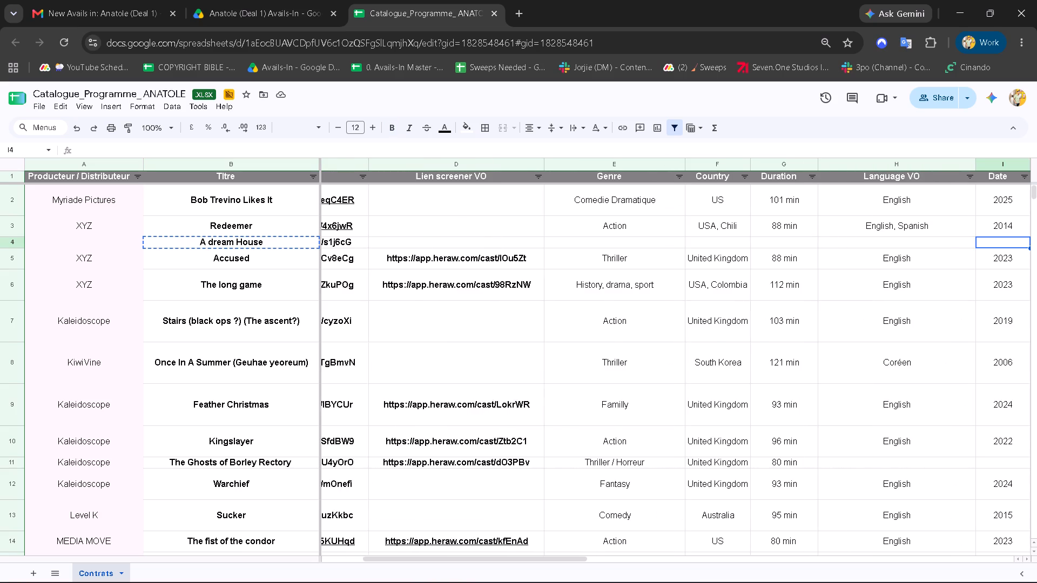
pyautogui.press('Left')
pyautogui.press('Left')
pyautogui.press('Left')
pyautogui.press('Left')
pyautogui.press('Left')
pyautogui.press('Left')
pyautogui.press('Left')
pyautogui.press('Left')
pyautogui.press('Left')
pyautogui.press('Left')
pyautogui.press('Left')
pyautogui.press('Left')
pyautogui.press('Left')
pyautogui.press('Left')
pyautogui.press('Left')
pyautogui.press('Left')
pyautogui.press('Left')
pyautogui.press('Left')
pyautogui.press('Left')
pyautogui.press('Left')
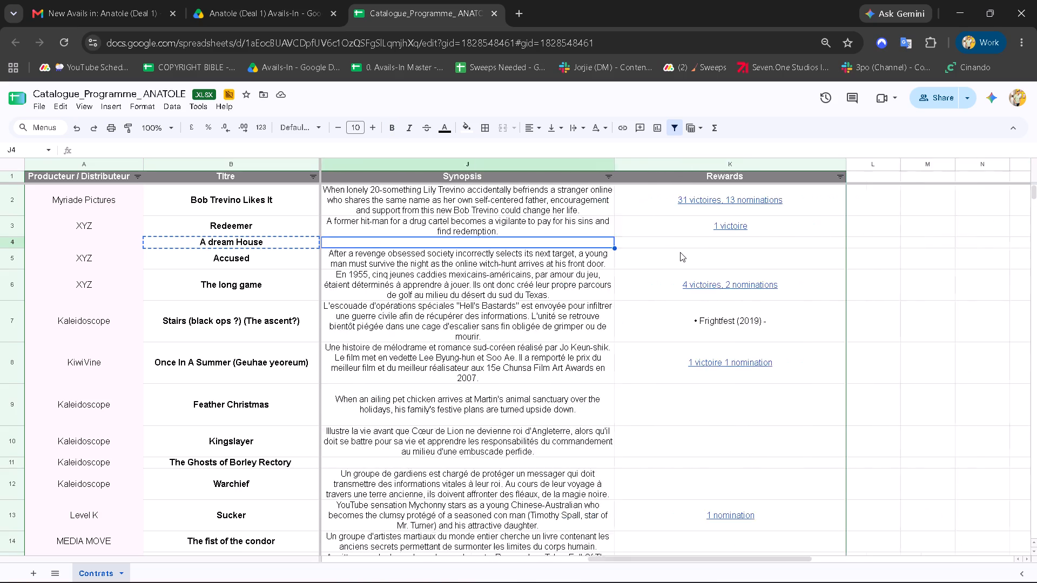
pyautogui.press('Tab')
pyautogui.press('Tab')
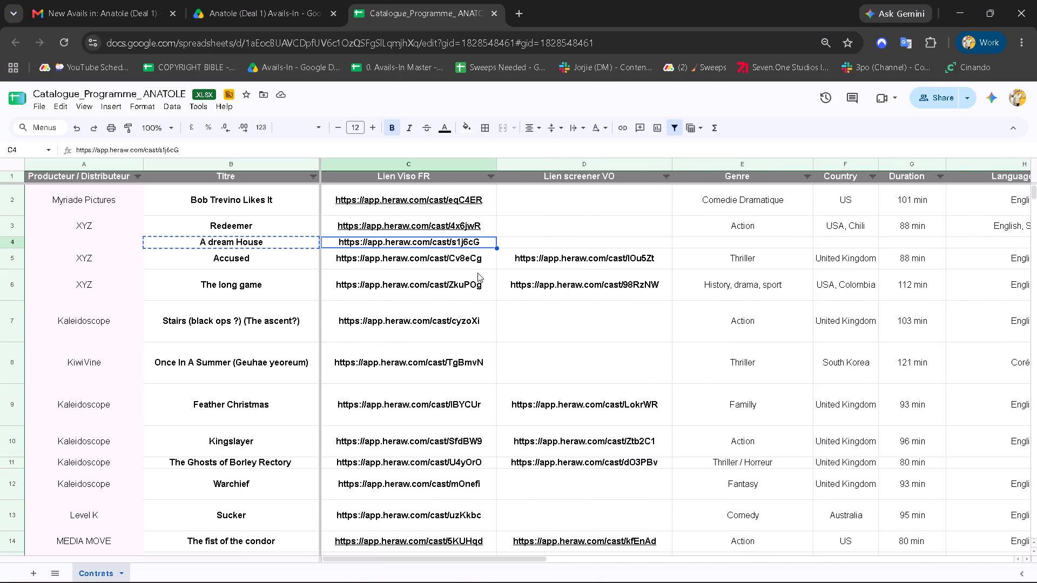
# Copy A dream House's Lien Viso FR link and open it in a new tab.
pyautogui.hotkey('ctrl', 'c')
pyautogui.hotkey('ctrl', 'c')
pyautogui.click(520, 17)
pyautogui.hotkey('ctrl', 'v')
pyautogui.press('Return')
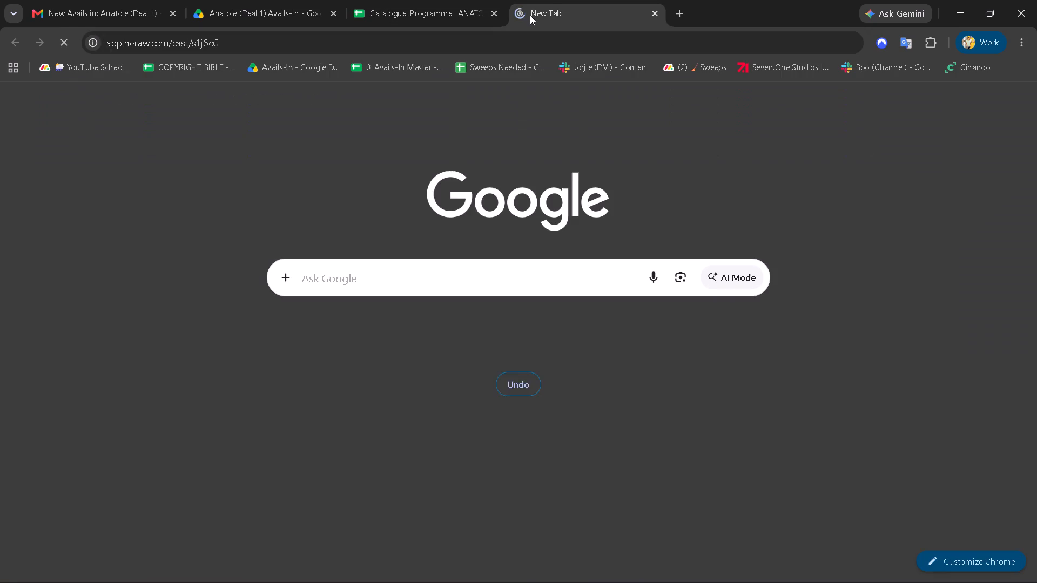
# Copy the title "A dream House" from the Anatole catalogue and search Google for it in a new tab.
pyautogui.click(487, 0)
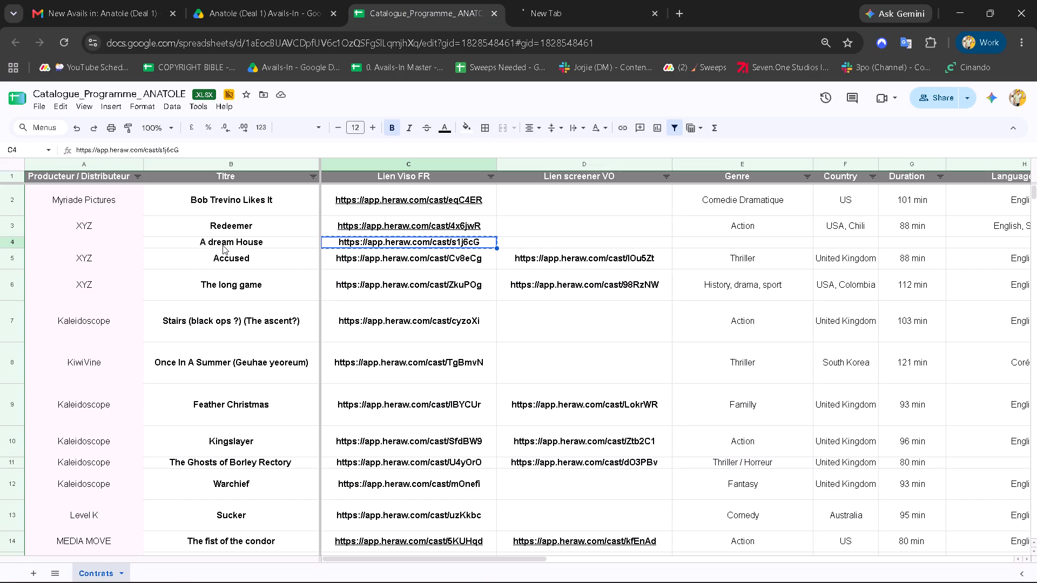
pyautogui.click(223, 243)
pyautogui.hotkey('ctrl', 'c')
pyautogui.hotkey('ctrl', 'c')
pyautogui.hotkey('ctrl', 'c')
pyautogui.click(682, 15)
pyautogui.hotkey('ctrl', 'v')
pyautogui.press('Return')
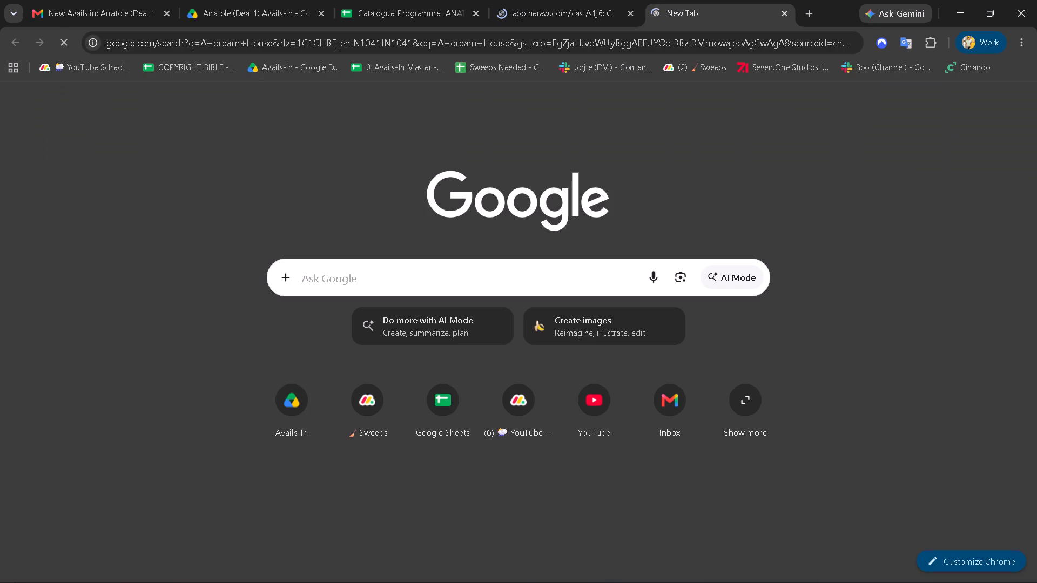
# Look back and forth between A dream House's Heraw screener page and the Google search results.
pyautogui.click(529, 0)
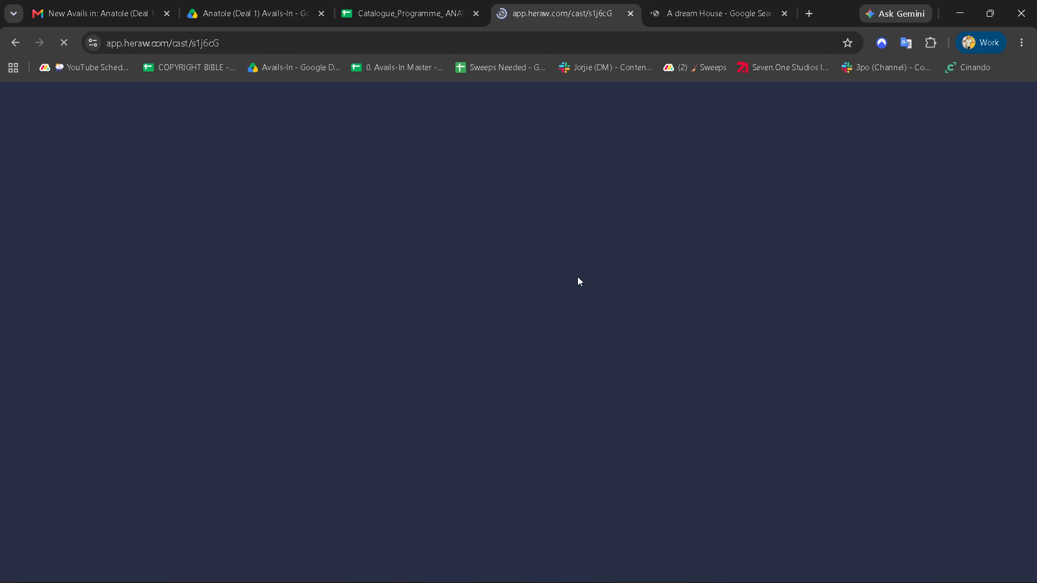
pyautogui.click(707, 0)
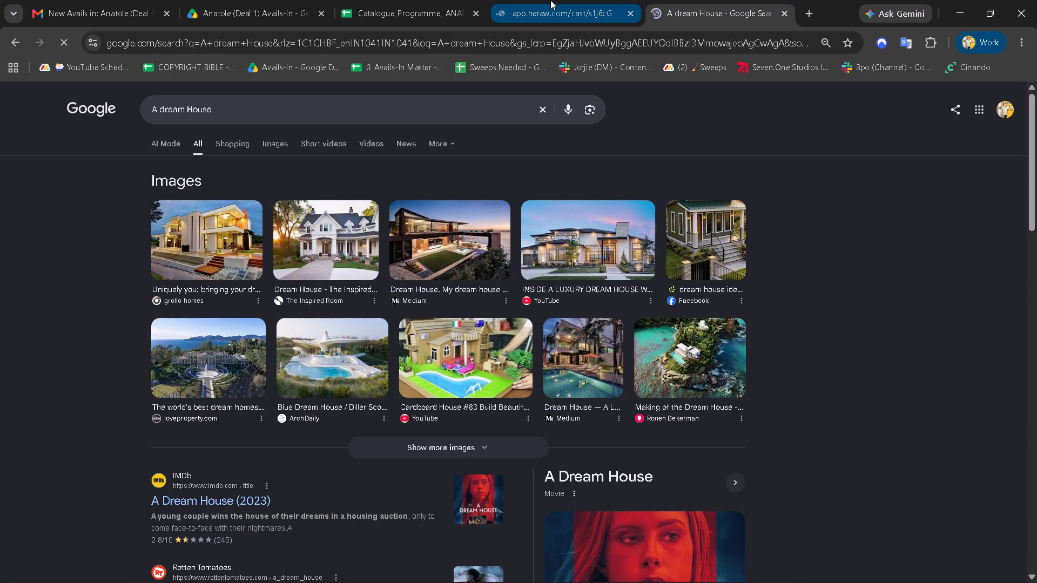
pyautogui.click(550, 0)
pyautogui.click(771, 0)
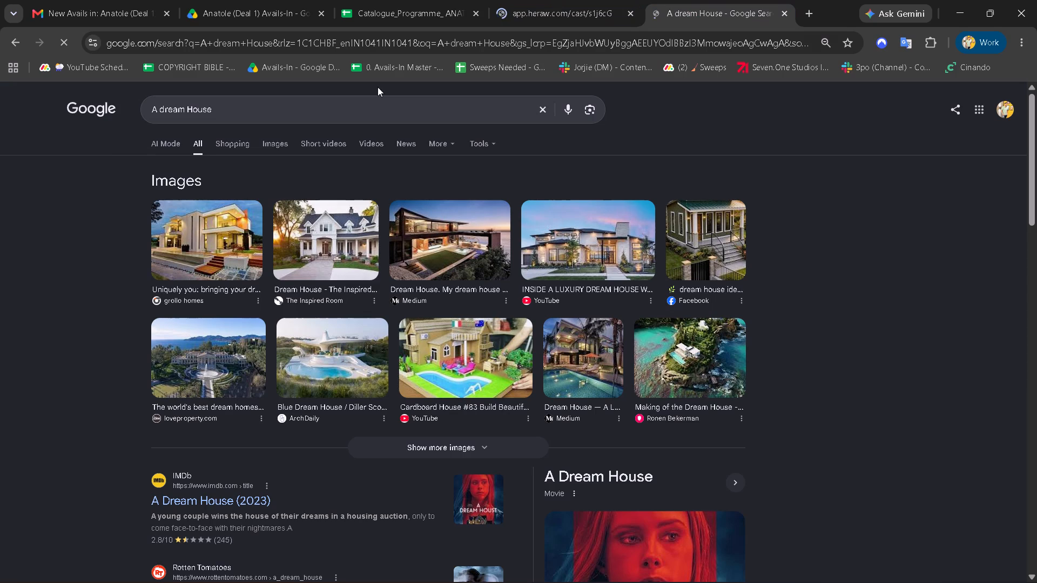
# Refine the Google search to "A dream House film title" and look over the results.
pyautogui.click(348, 118)
pyautogui.press('space')
pyautogui.write('film title')
pyautogui.press('Return')
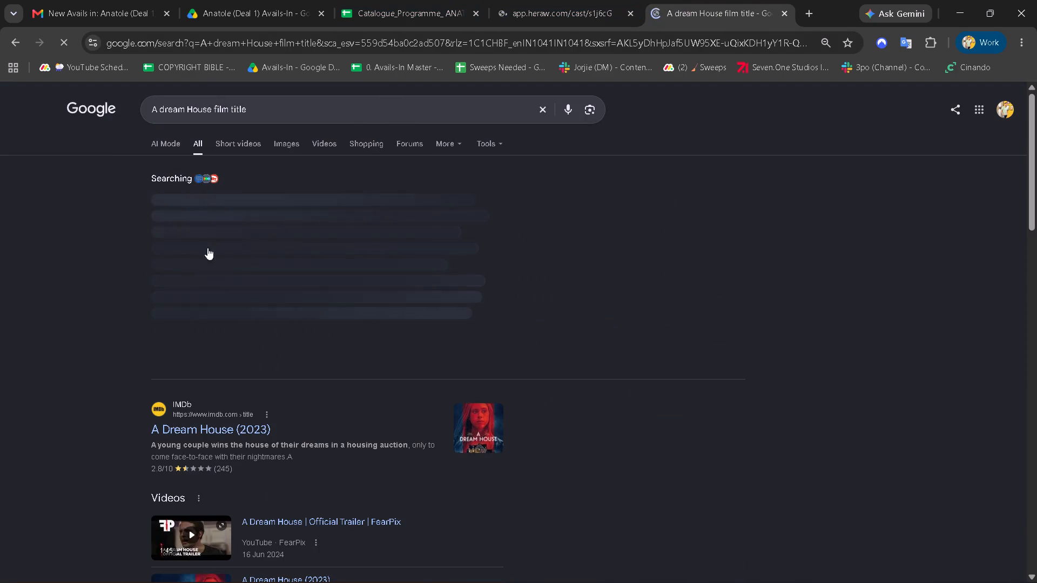
pyautogui.scroll(-1, 253, 240)
pyautogui.scroll(1, 299, 266)
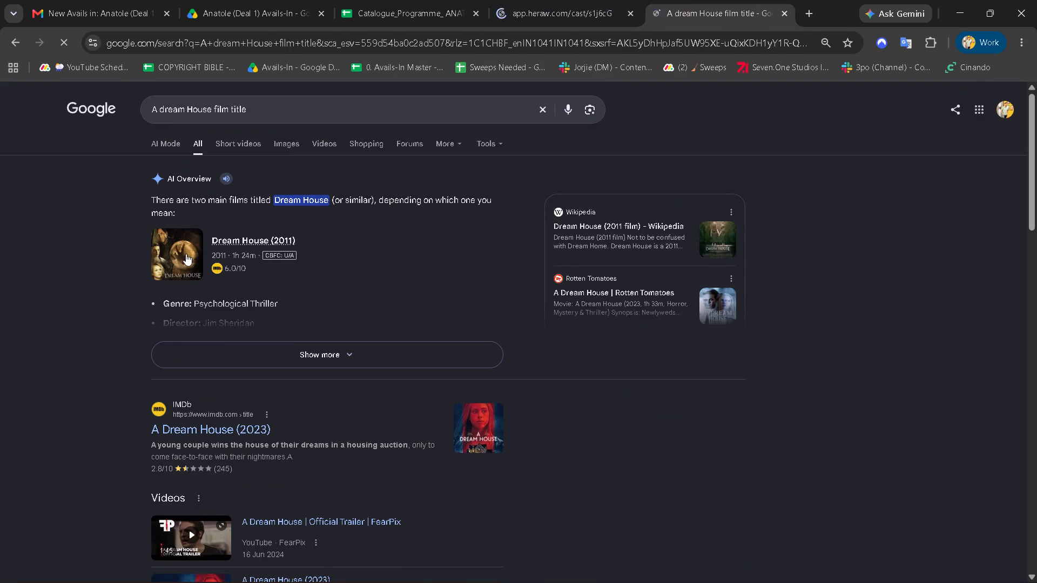
# Check A dream House's row in the Anatole catalogue and its Heraw screener page against the Google results.
pyautogui.click(538, 0)
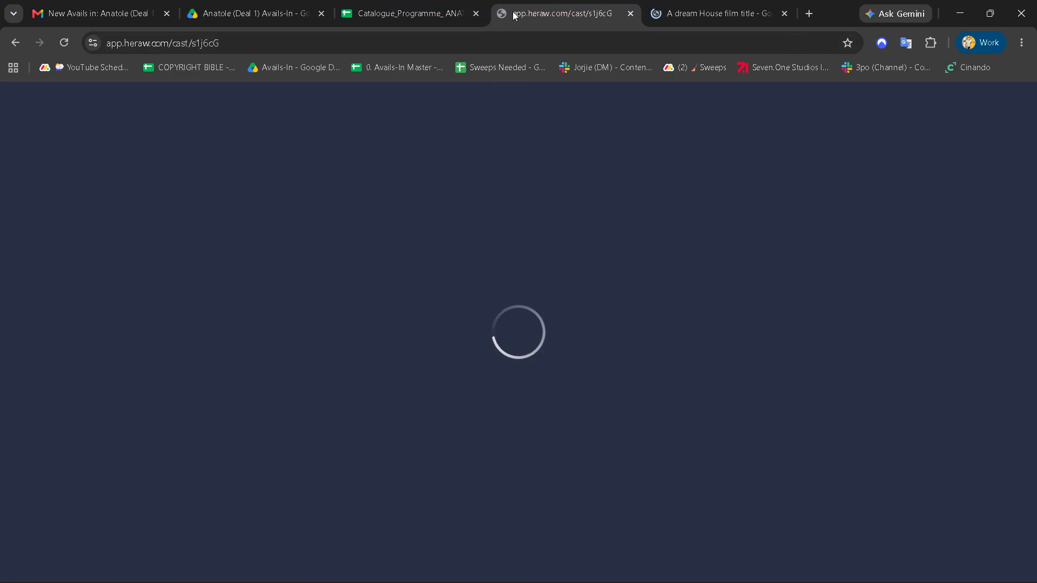
pyautogui.click(441, 0)
pyautogui.scroll(3, 181, 107)
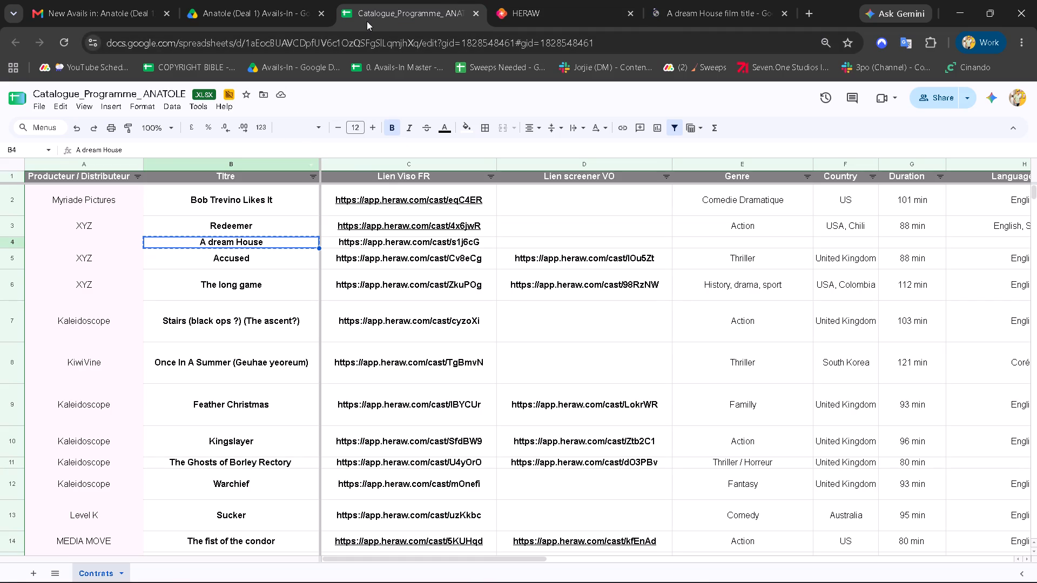
pyautogui.click(501, 0)
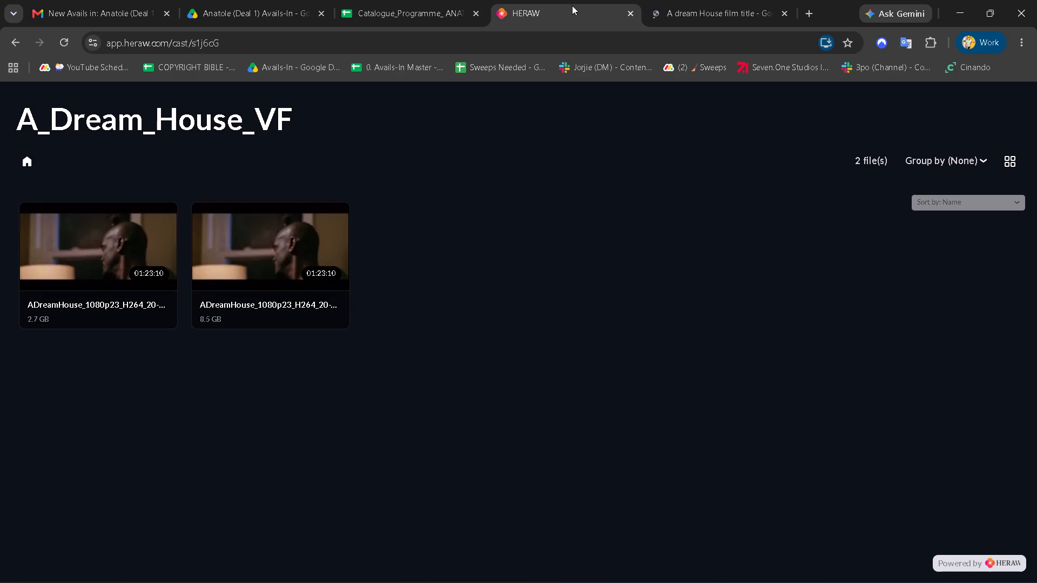
pyautogui.click(678, 0)
# Open the IMDb result for A Dream House (2023) in a new tab from the Google results.
pyautogui.scroll(-1, 378, 239)
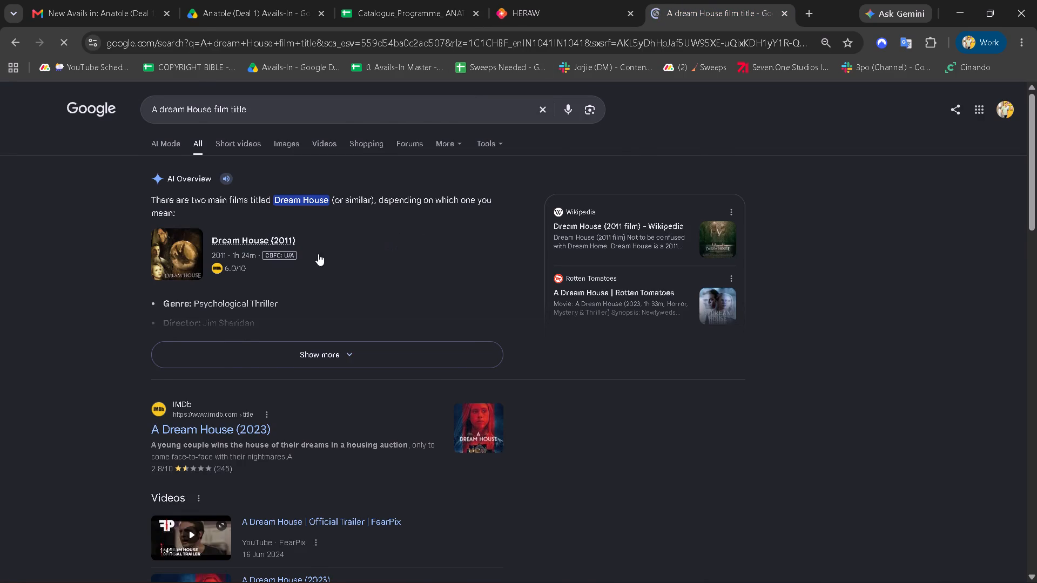
pyautogui.scroll(2, 270, 261)
pyautogui.scroll(-3, 267, 330)
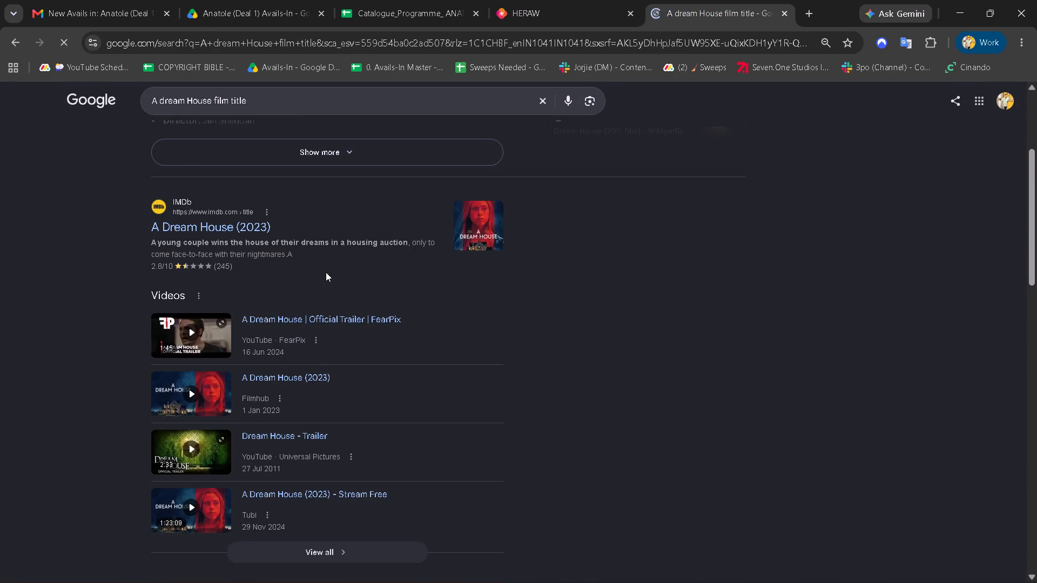
pyautogui.scroll(-1, 285, 305)
pyautogui.scroll(2, 285, 306)
pyautogui.scroll(-1, 313, 308)
pyautogui.rightClick(233, 227)
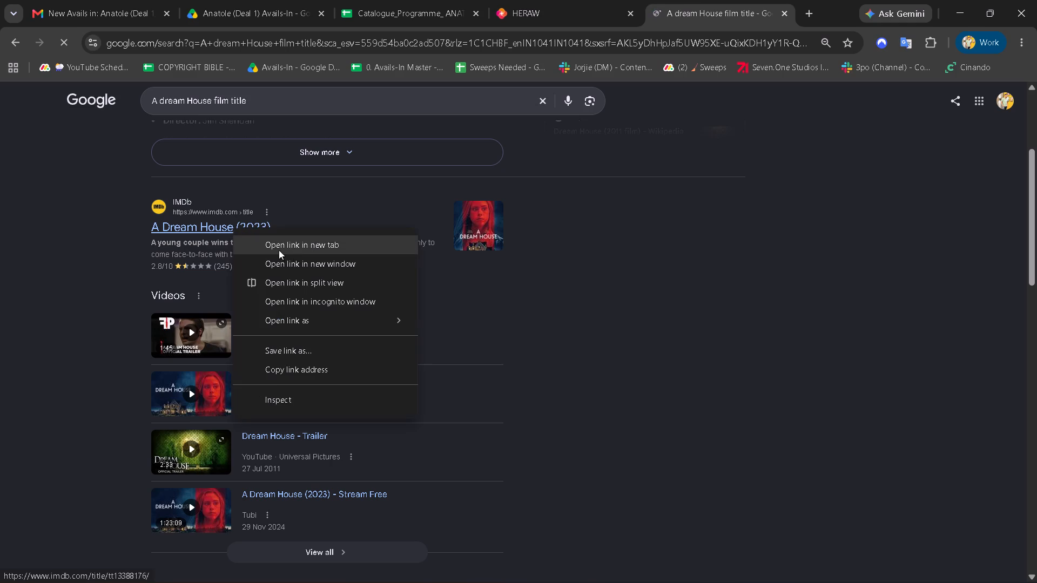
pyautogui.click(293, 253)
# Look over the remaining Google results and images for A Dream House.
pyautogui.scroll(-2, 353, 336)
pyautogui.scroll(-2, 306, 321)
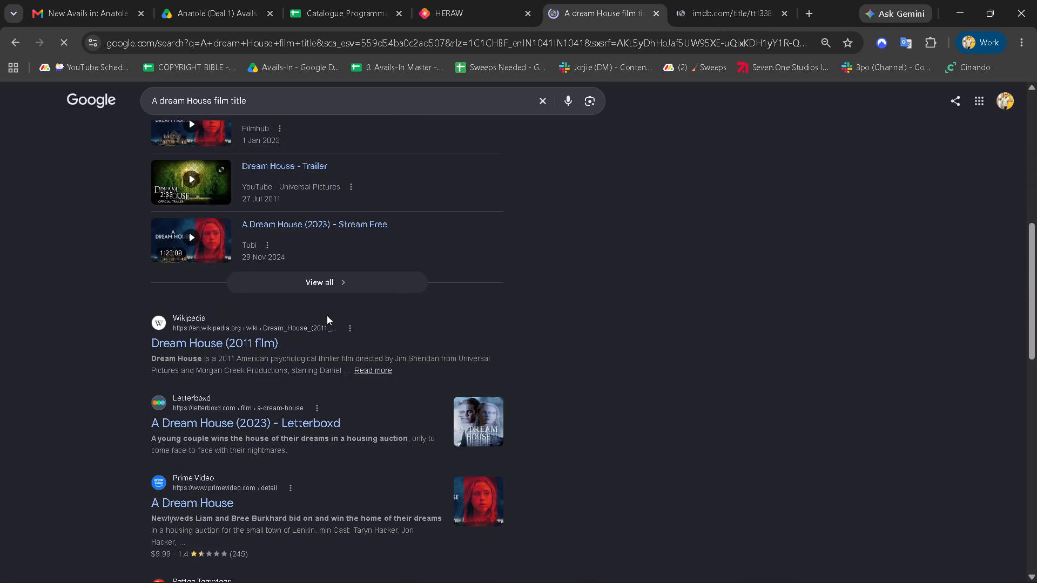
pyautogui.scroll(-2, 276, 295)
pyautogui.scroll(-4, 398, 320)
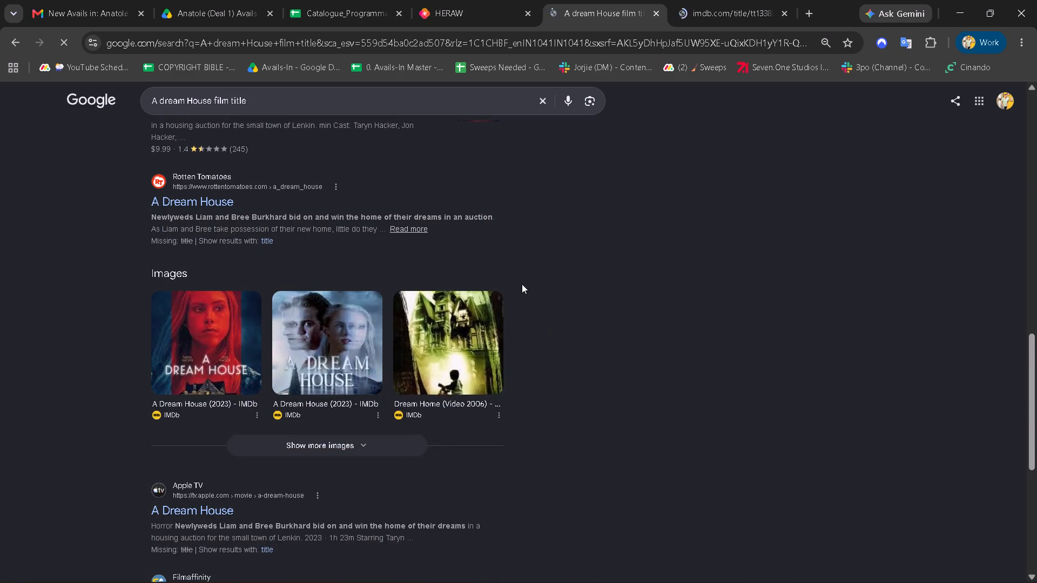
pyautogui.scroll(5, 532, 151)
# Open the 2.7 GB ADreamHouse video file on the A_Dream_House_VF Heraw page.
pyautogui.click(497, 0)
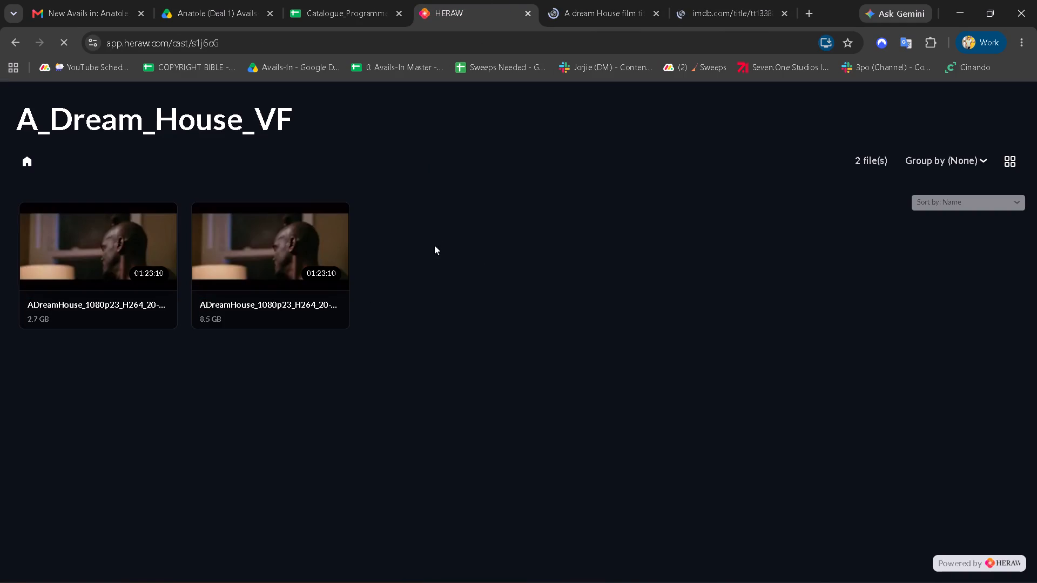
pyautogui.click(103, 250)
pyautogui.doubleClick(116, 245)
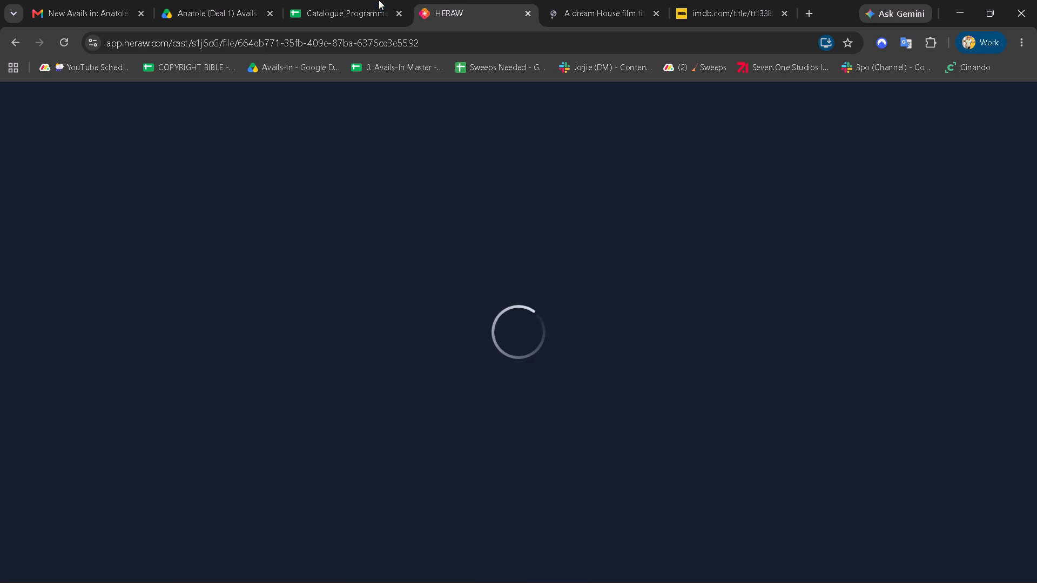
# Copy "ANATOLE" from the catalogue's file name and extend the Google search to "A dream House film title by ANATOLE".
pyautogui.click(378, 0)
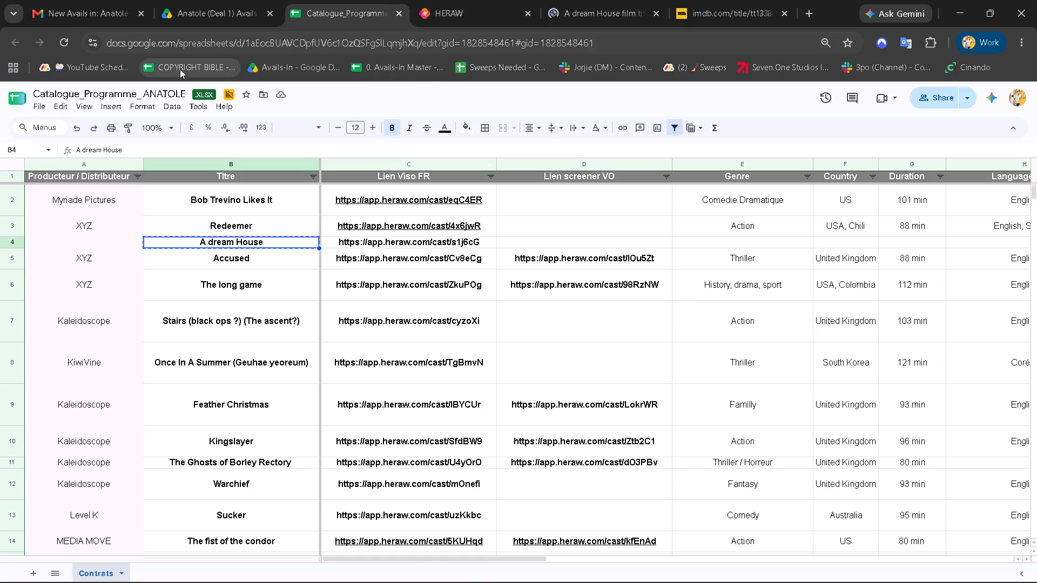
pyautogui.click(173, 84)
pyautogui.doubleClick(171, 90)
pyautogui.hotkey('ctrl', 'c')
pyautogui.hotkey('ctrl', 'c')
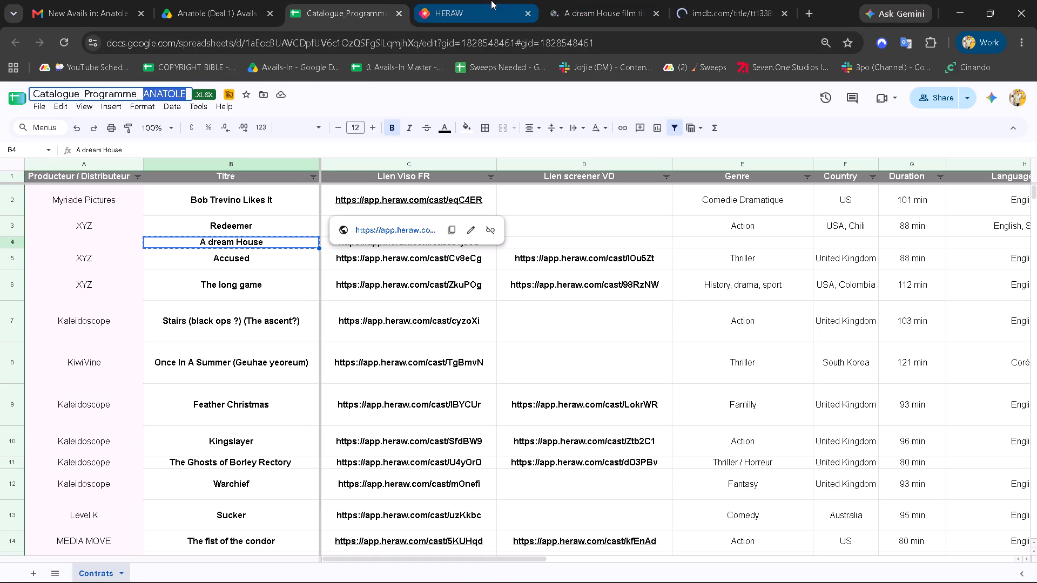
pyautogui.click(491, 0)
pyautogui.click(574, 2)
pyautogui.click(341, 92)
pyautogui.press('space')
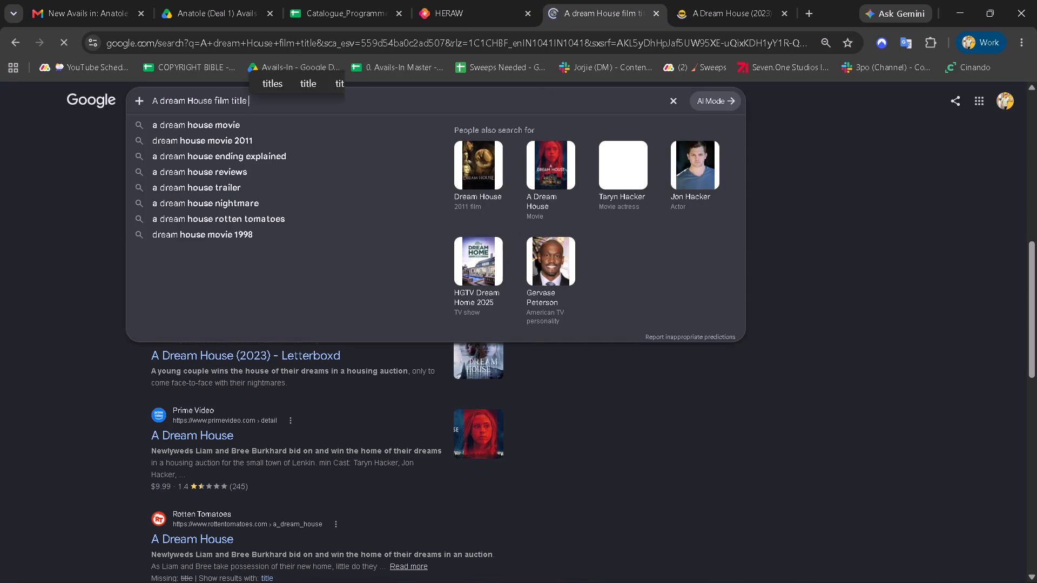
pyautogui.write('by')
pyautogui.press('space')
pyautogui.hotkey('ctrl', 'v')
pyautogui.press('Return')
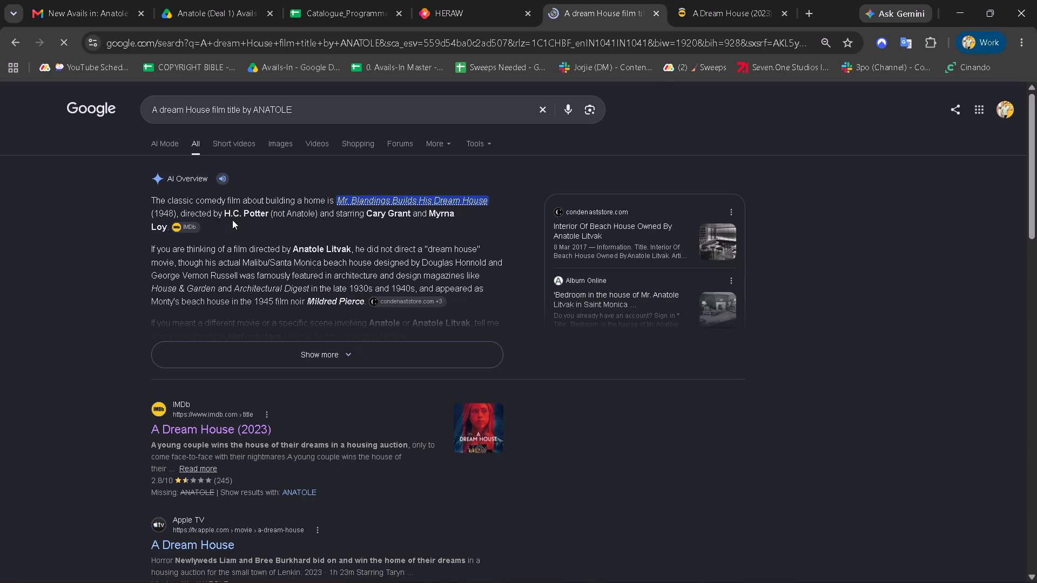
# Play A dream House's Heraw screener and examine the names in its opening credits.
pyautogui.click(495, 0)
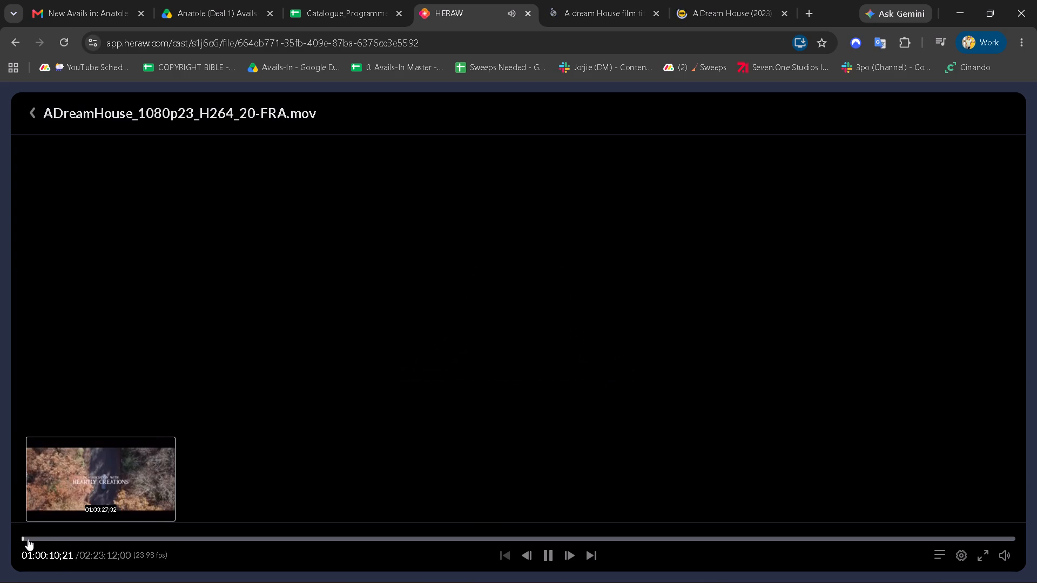
pyautogui.click(28, 539)
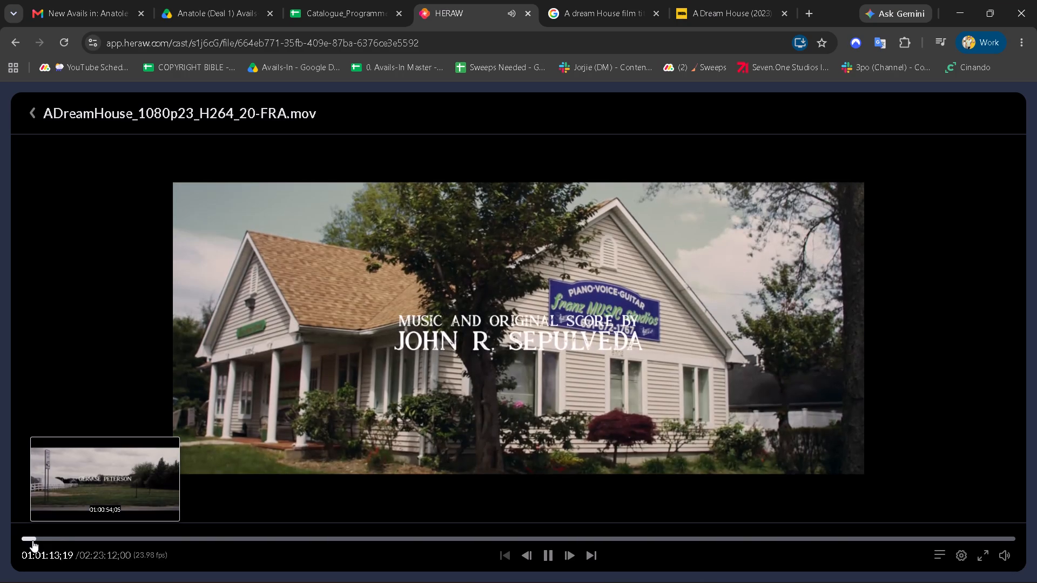
pyautogui.click(32, 540)
pyautogui.click(32, 540)
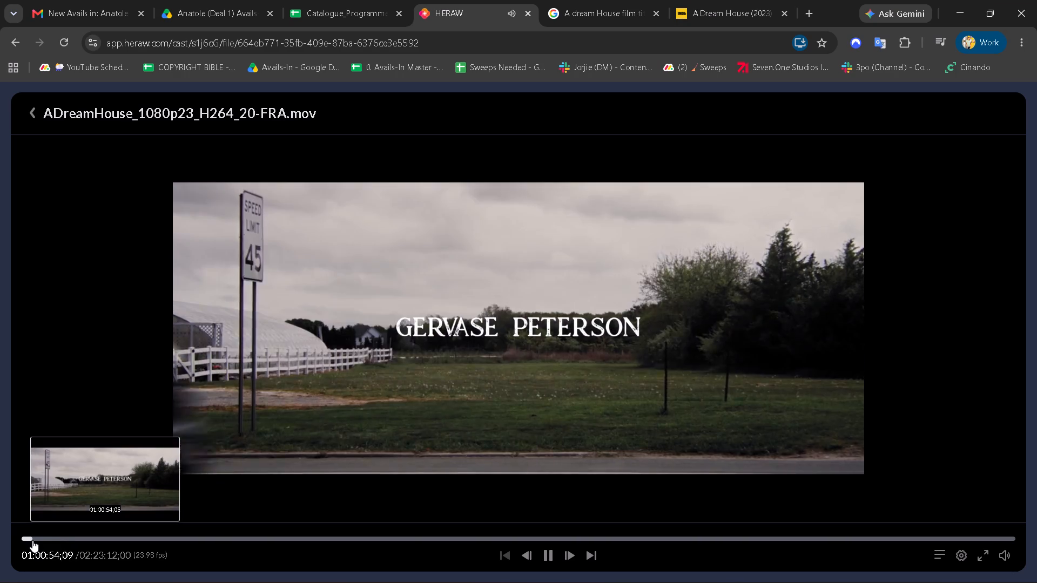
pyautogui.click(29, 540)
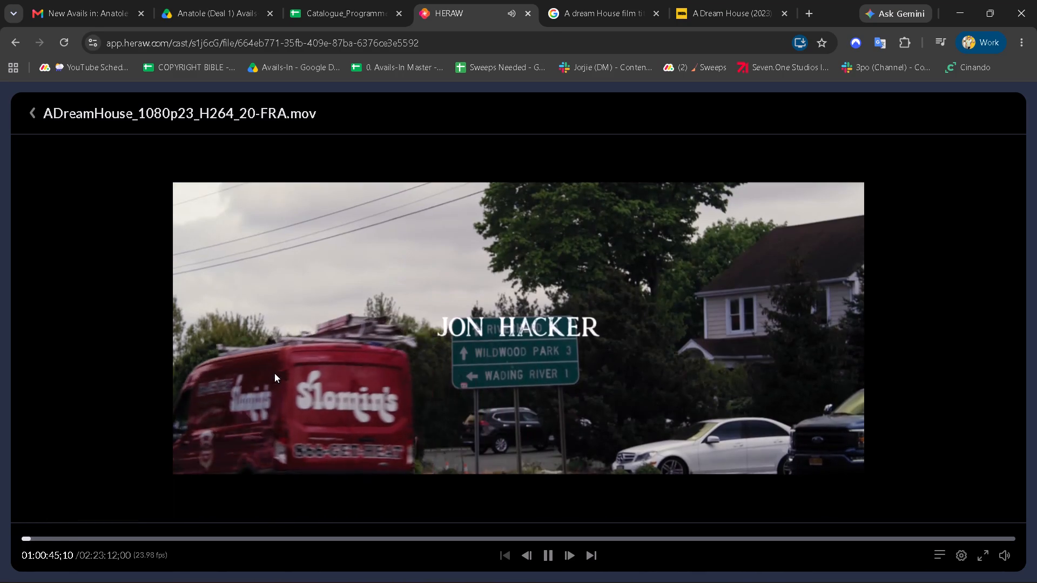
pyautogui.click(274, 373)
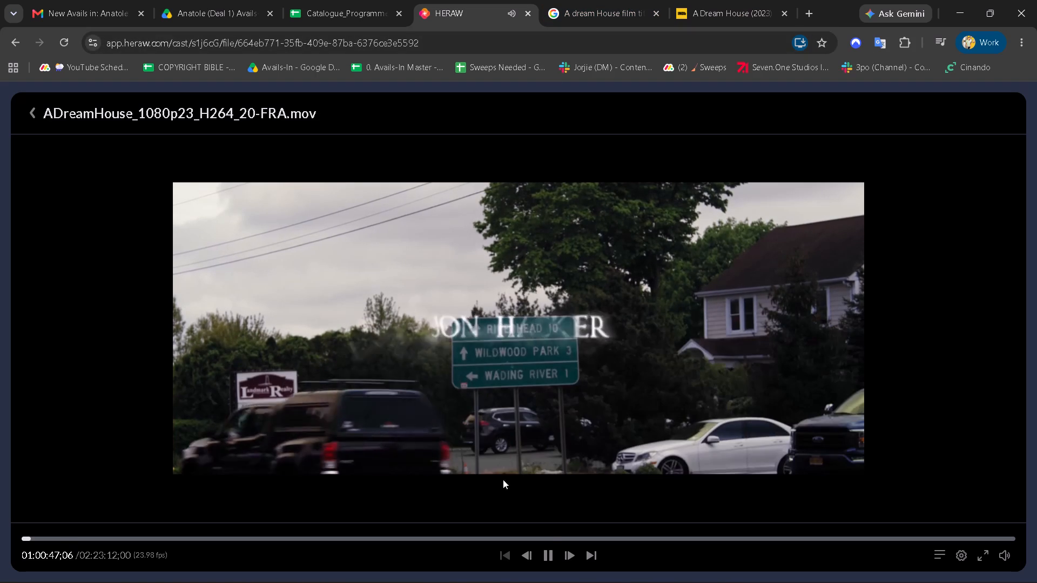
pyautogui.click(548, 557)
# Copy the address of A Dream House's IMDb page into the IMDB cell of its row in the Anatole (Deal 1) Avails sheet.
pyautogui.click(653, 0)
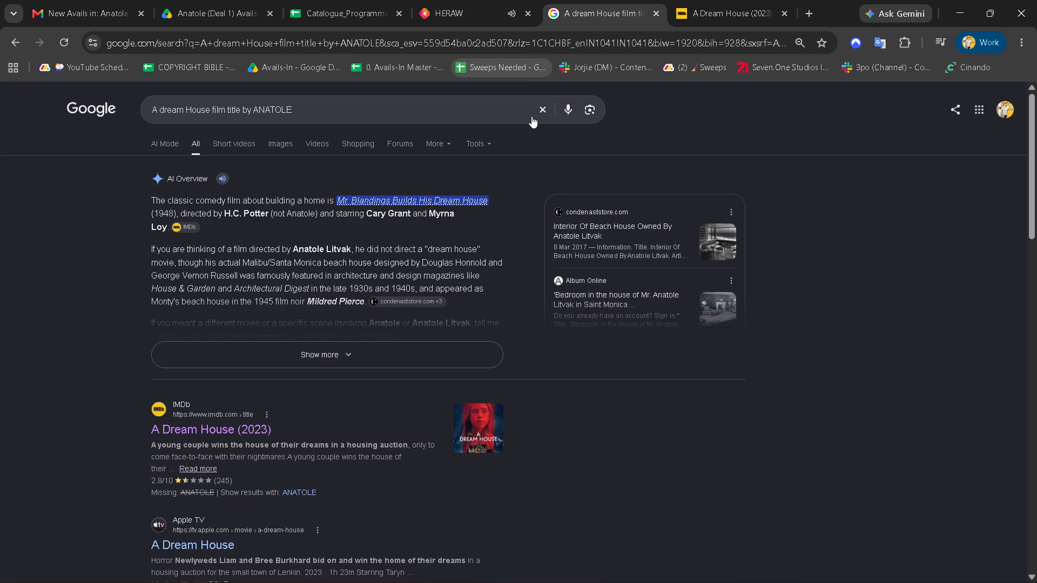
pyautogui.click(756, 0)
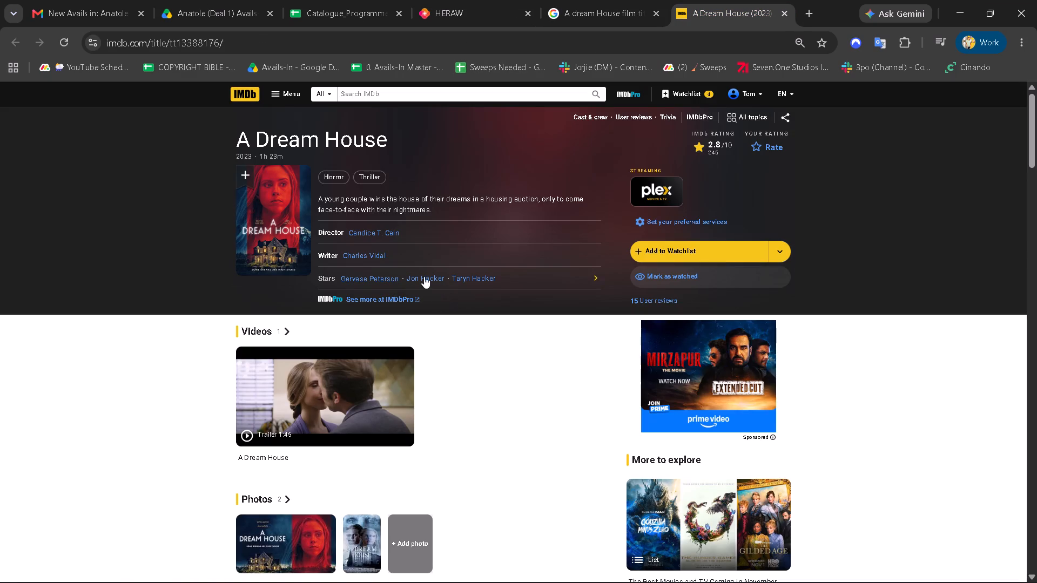
pyautogui.click(319, 44)
pyautogui.hotkey('ctrl', 'c')
pyautogui.hotkey('ctrl', 'c')
pyautogui.hotkey('alt', 'Tab')
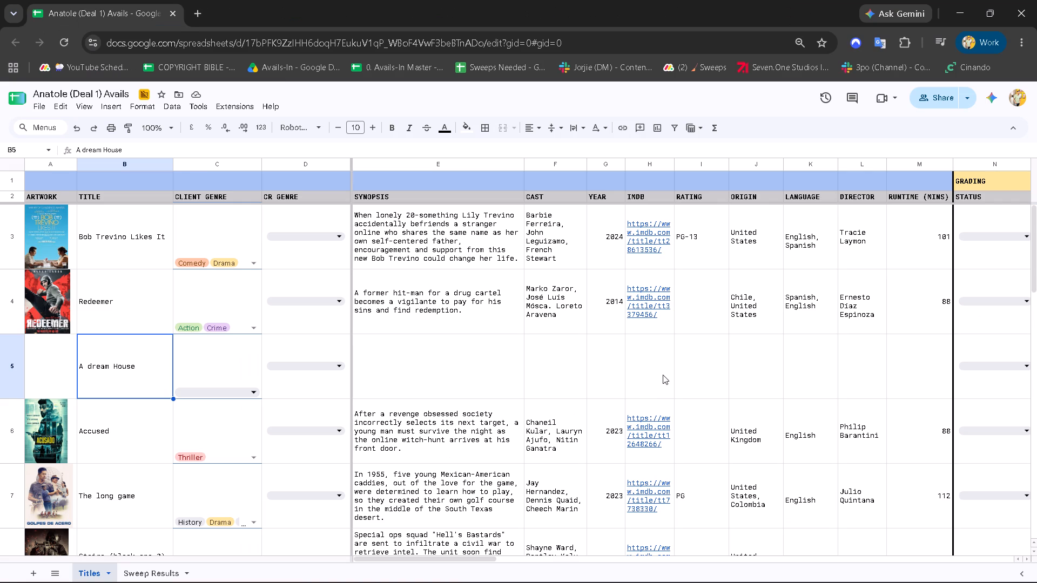
pyautogui.click(663, 375)
pyautogui.hotkey('ctrl', 'v')
# Copy the plot summary from A Dream House's IMDb page into the SYNOPSIS cell of its avails row.
pyautogui.click(409, 377)
pyautogui.hotkey('alt', 'Tab')
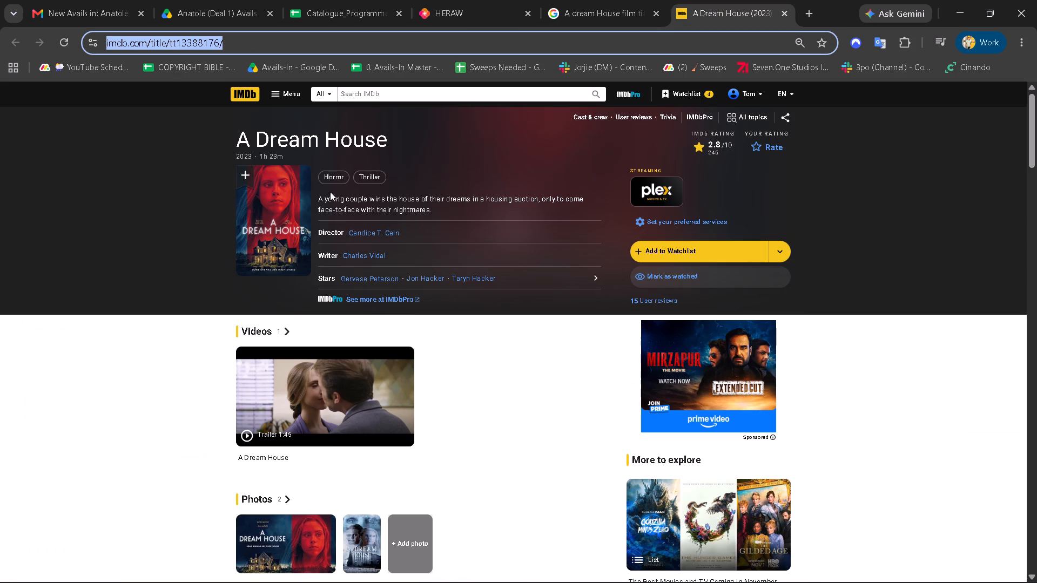
pyautogui.tripleClick(327, 202)
pyautogui.hotkey('ctrl', 'c')
pyautogui.hotkey('ctrl', 'c')
pyautogui.hotkey('alt', 'Tab')
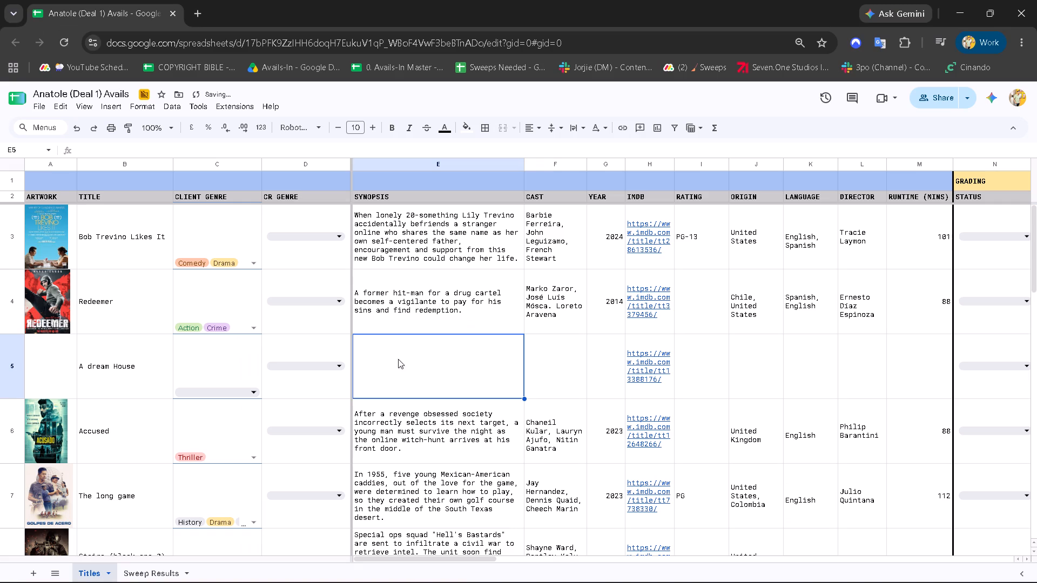
pyautogui.doubleClick(468, 364)
pyautogui.hotkey('ctrl', 'v')
# Set the CLIENT GENRE of A dream House to Horror and Thriller.
pyautogui.click(212, 365)
pyautogui.press('h')
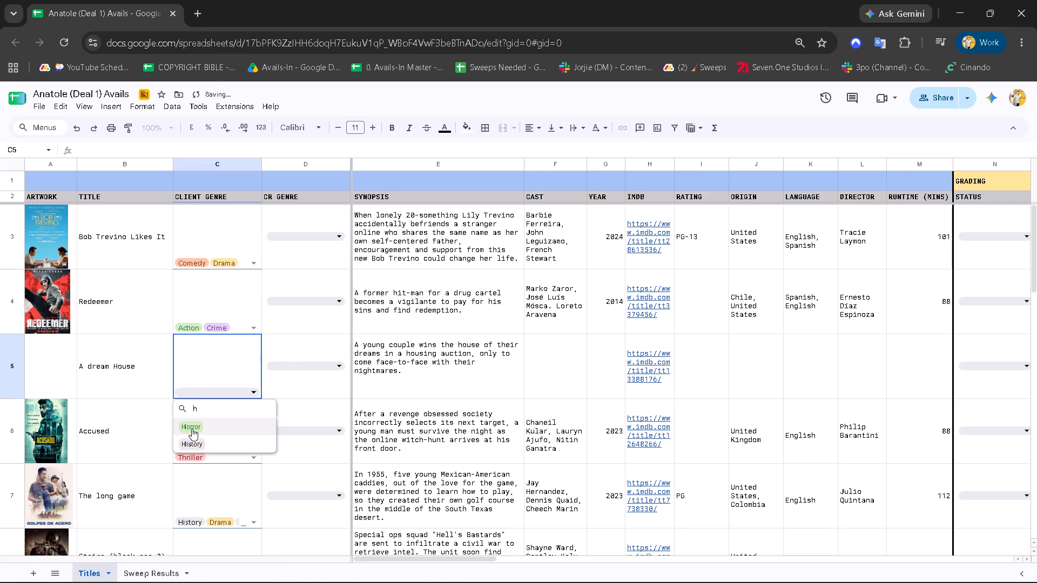
pyautogui.click(192, 427)
pyautogui.press('t')
pyautogui.click(192, 427)
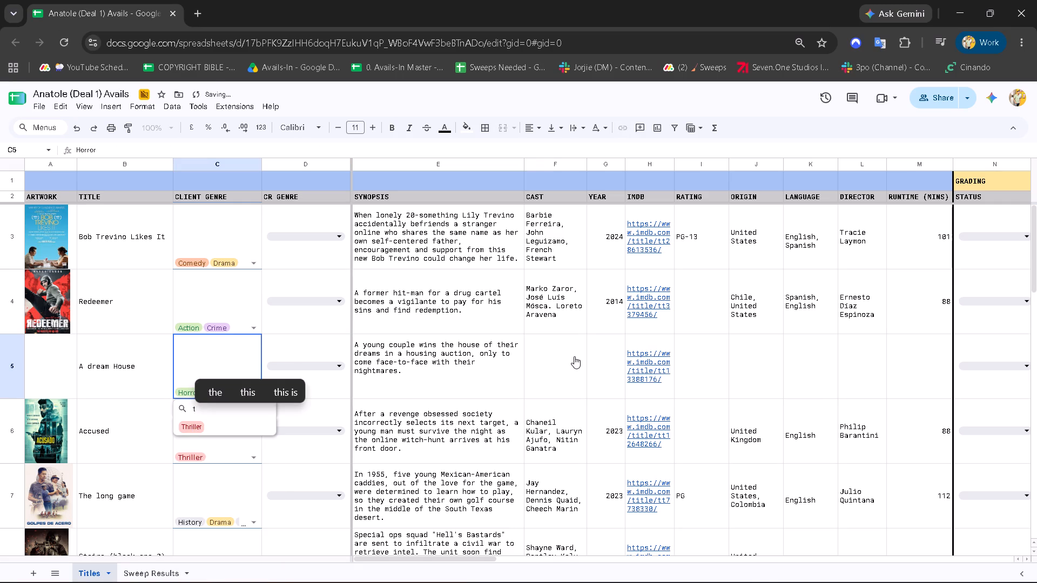
# Copy the IMDb stars into A dream House's CAST cell, separated by commas as Gervase Peterson, Jon Hacker, Taryn Hacker.
pyautogui.click(574, 356)
pyautogui.hotkey('alt', 'Tab')
pyautogui.moveTo(605, 273); pyautogui.dragTo(453, 281)
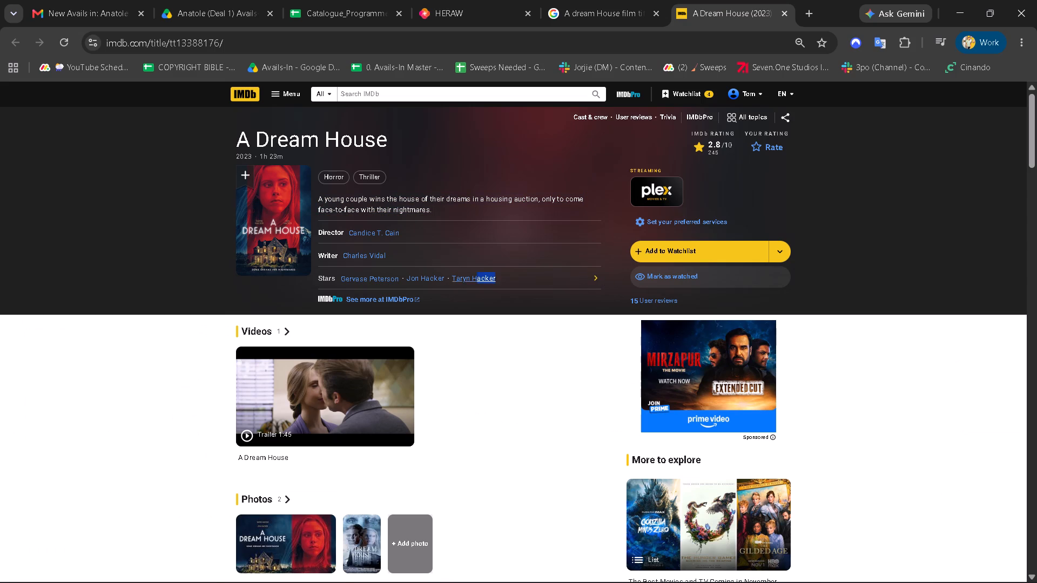
pyautogui.moveTo(453, 281); pyautogui.dragTo(339, 280)
pyautogui.hotkey('ctrl', 'c')
pyautogui.hotkey('ctrl', 'c')
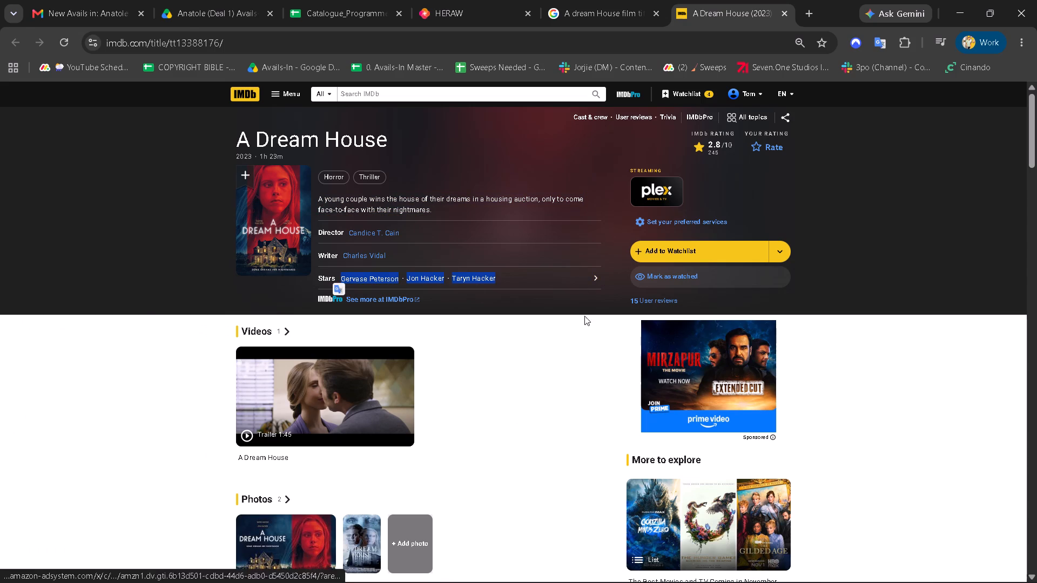
pyautogui.hotkey('alt', 'Tab')
pyautogui.doubleClick(564, 356)
pyautogui.hotkey('ctrl', 'v')
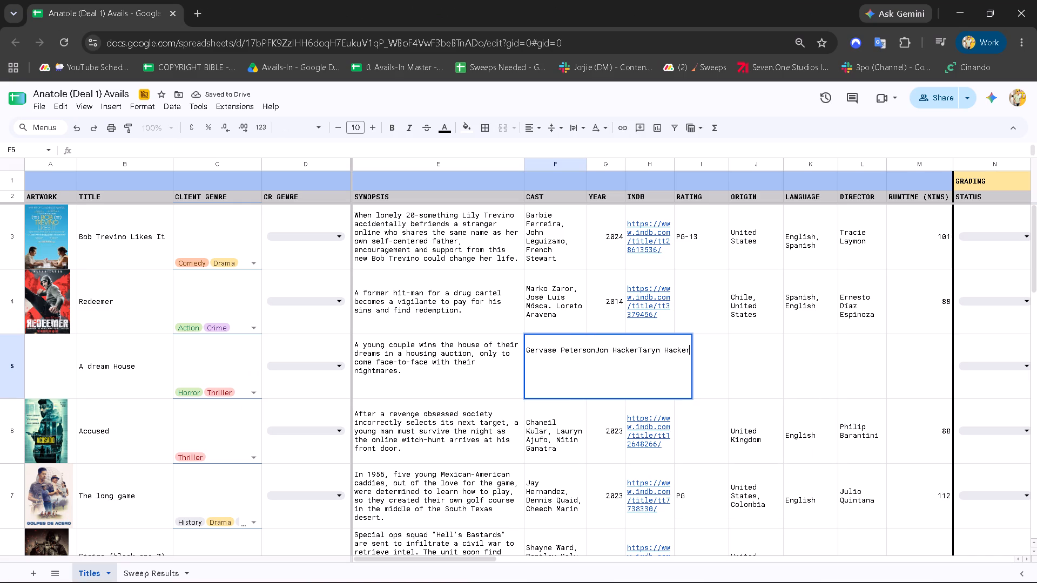
pyautogui.click(596, 351)
pyautogui.press(',')
pyautogui.press('space')
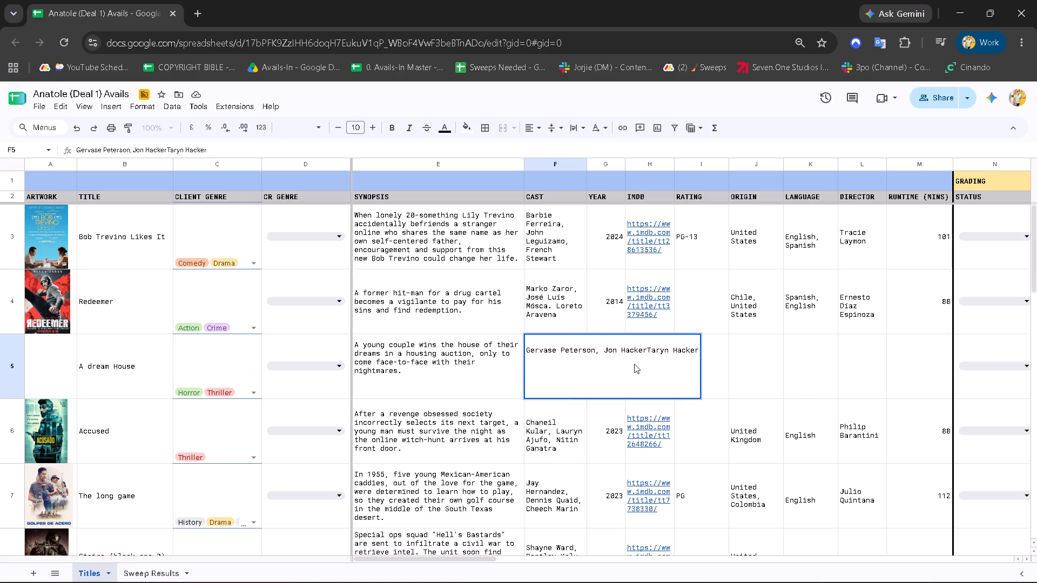
pyautogui.click(648, 351)
pyautogui.press(',')
pyautogui.press('space')
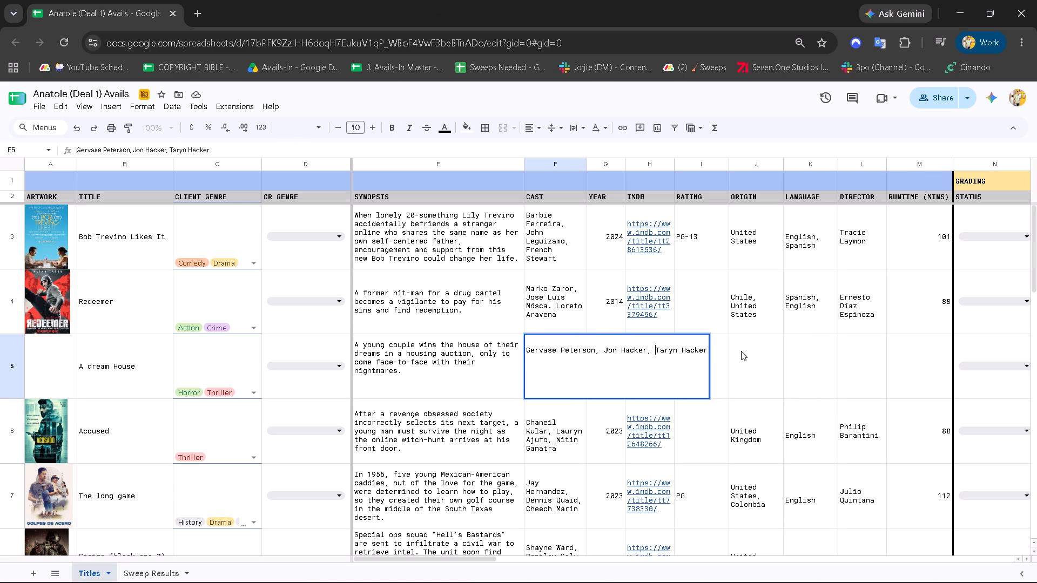
pyautogui.click(741, 351)
# Copy the director, Candice T. Cain, from A Dream House's IMDb page into the DIRECTOR cell of its avails row.
pyautogui.click(877, 368)
pyautogui.hotkey('alt', 'Tab')
pyautogui.click(0, 335)
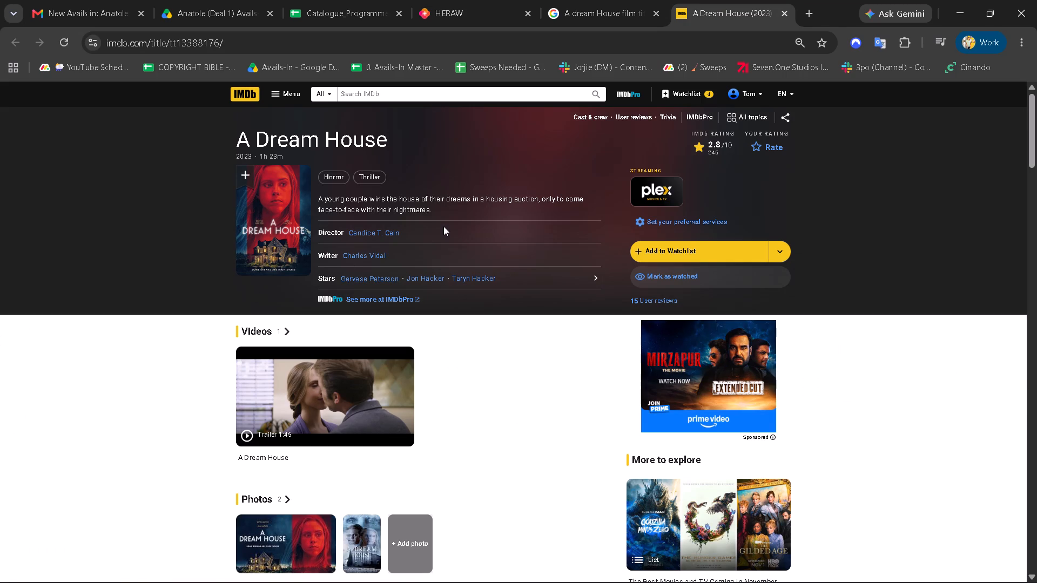
pyautogui.click(443, 226)
pyautogui.moveTo(444, 226); pyautogui.dragTo(352, 235)
pyautogui.hotkey('ctrl', 'c')
pyautogui.hotkey('ctrl', 'c')
pyautogui.hotkey('alt', 'Tab')
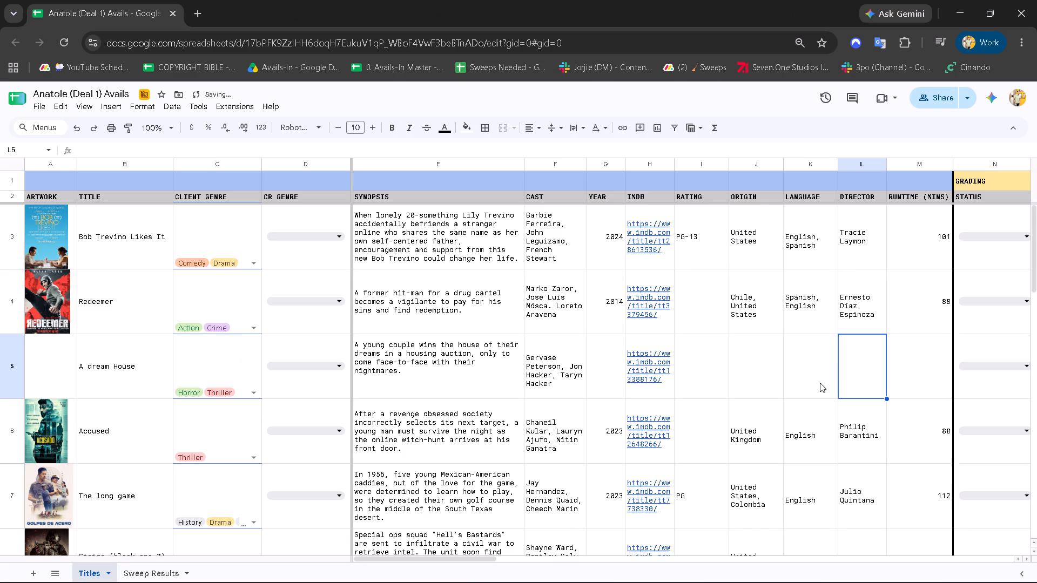
pyautogui.doubleClick(862, 350)
pyautogui.hotkey('ctrl', 'v')
# Check the country of origin in IMDb's details and fill A dream House's ORIGIN by copying United States from the Bob Trevino Likes It row.
pyautogui.click(753, 368)
pyautogui.hotkey('alt', 'Tab')
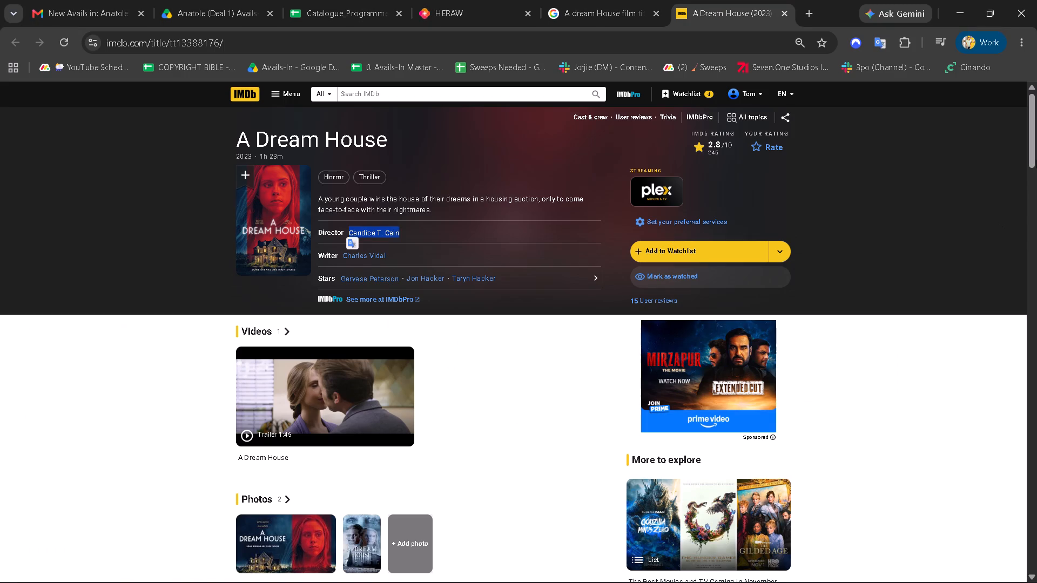
pyautogui.moveTo(1036, 126); pyautogui.dragTo(1033, 438)
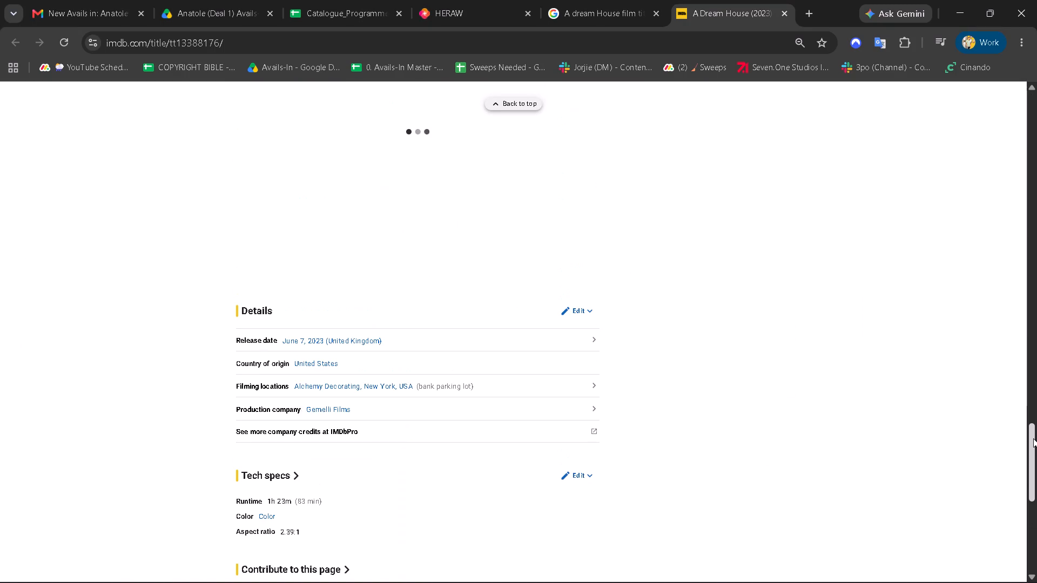
pyautogui.moveTo(1033, 438); pyautogui.dragTo(1036, 6)
pyautogui.scroll(5, 531, 192)
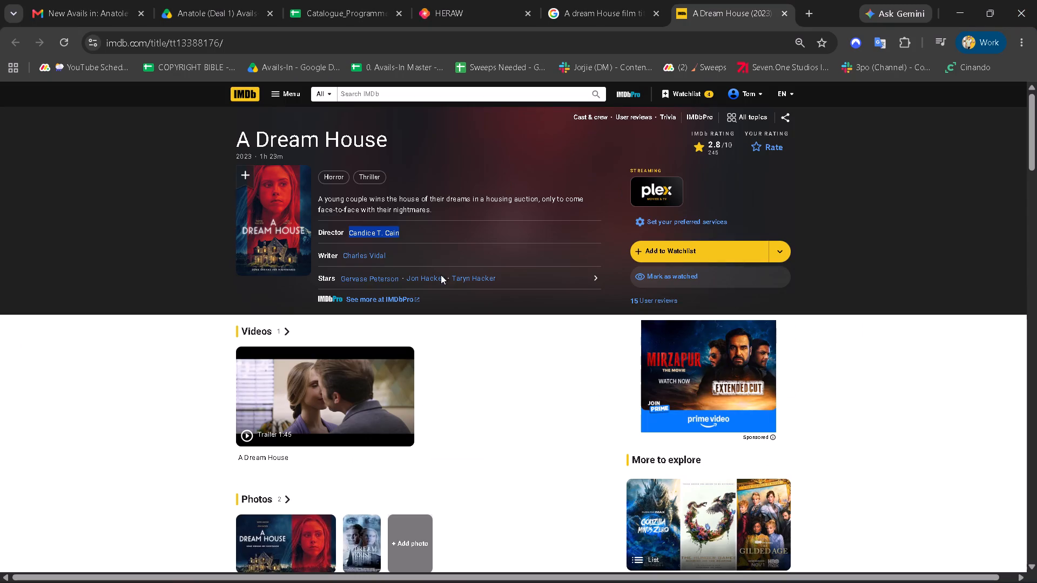
pyautogui.click(90, 256)
pyautogui.hotkey('alt', 'Tab')
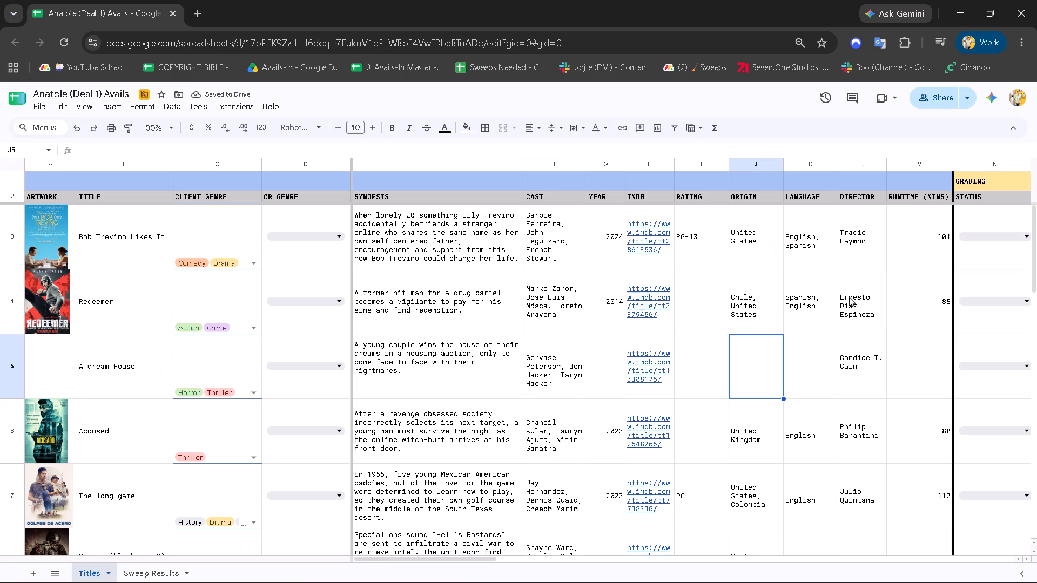
pyautogui.click(751, 244)
pyautogui.hotkey('ctrl', 'c')
pyautogui.hotkey('ctrl', 'c')
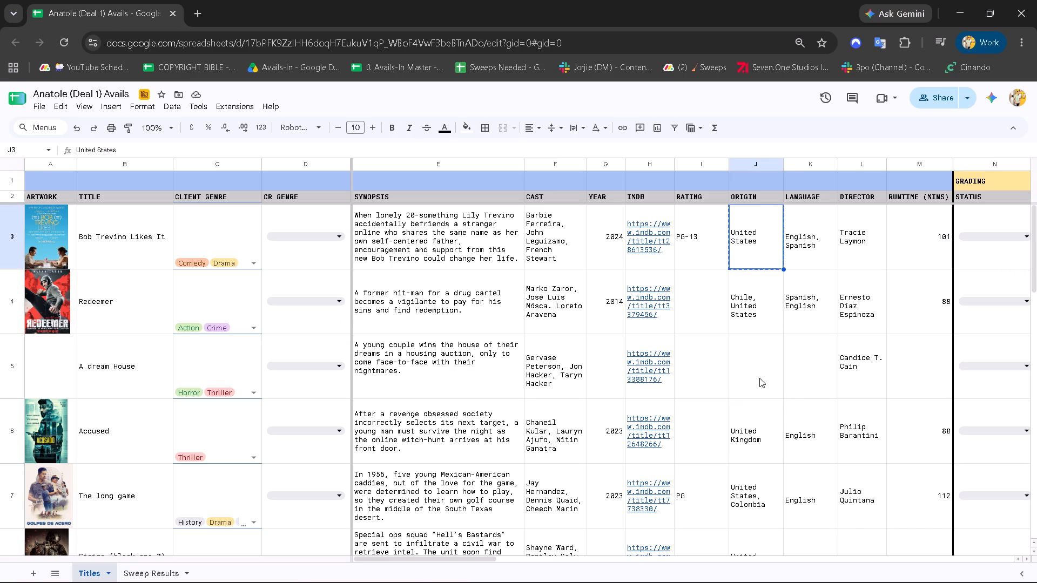
pyautogui.click(750, 374)
pyautogui.hotkey('ctrl', 'v')
# Fill A dream House's LANGUAGE cell by copying English from another title's row.
pyautogui.click(809, 463)
pyautogui.hotkey('ctrl', 'c')
pyautogui.hotkey('ctrl', 'c')
pyautogui.click(809, 372)
pyautogui.hotkey('ctrl', 'v')
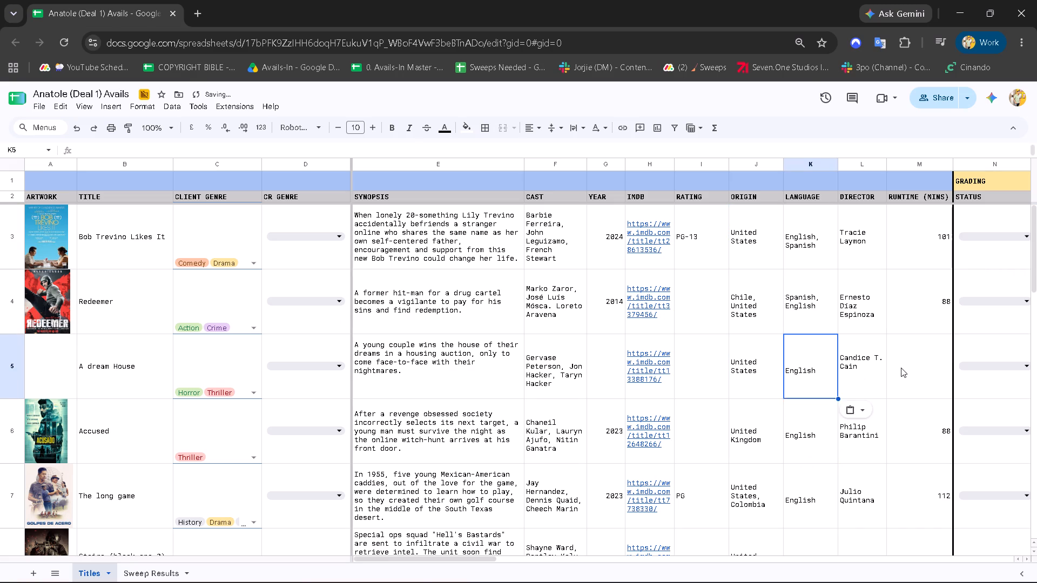
# Enter 83 as A dream House's RUNTIME (MINS).
pyautogui.click(904, 367)
pyautogui.write('83')
pyautogui.press('Return')
# Find the film in Google Images and download the A Dream House (2023) poster sourced from IMDb.
pyautogui.hotkey('alt', 'Tab')
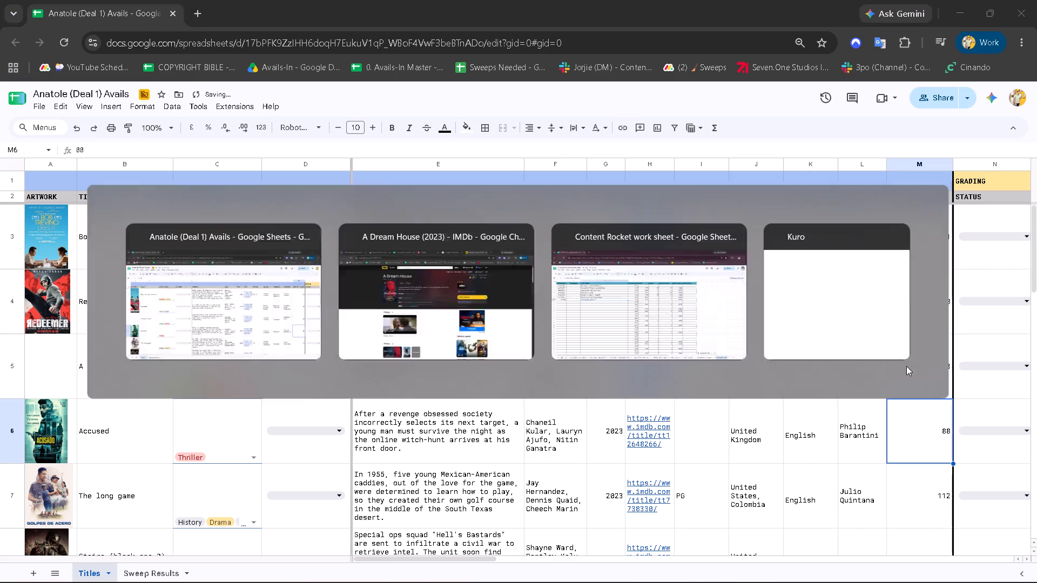
pyautogui.click(335, 0)
pyautogui.click(457, 0)
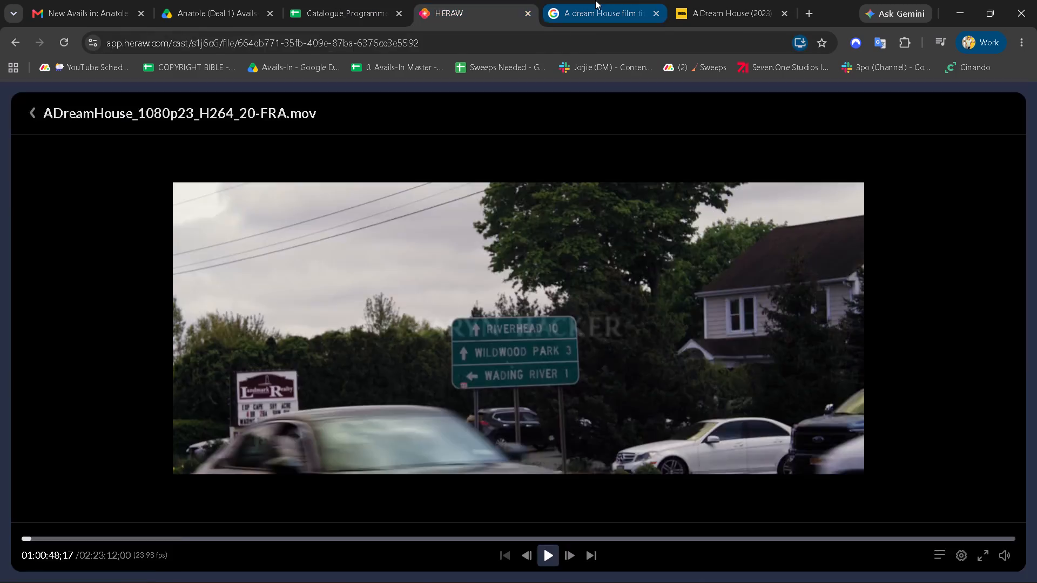
pyautogui.click(595, 0)
pyautogui.click(280, 141)
pyautogui.click(740, 0)
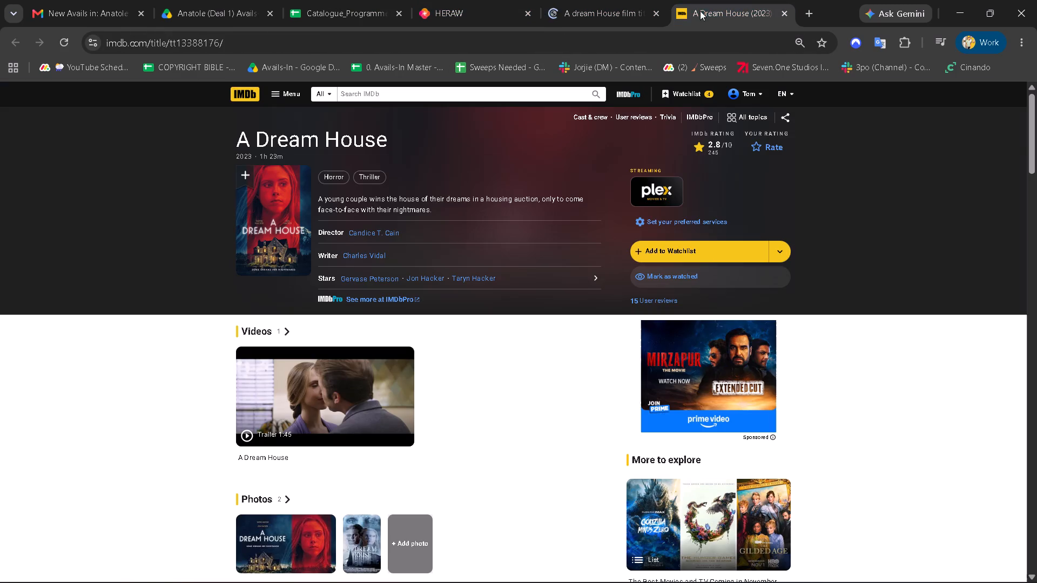
pyautogui.click(445, 0)
pyautogui.click(578, 0)
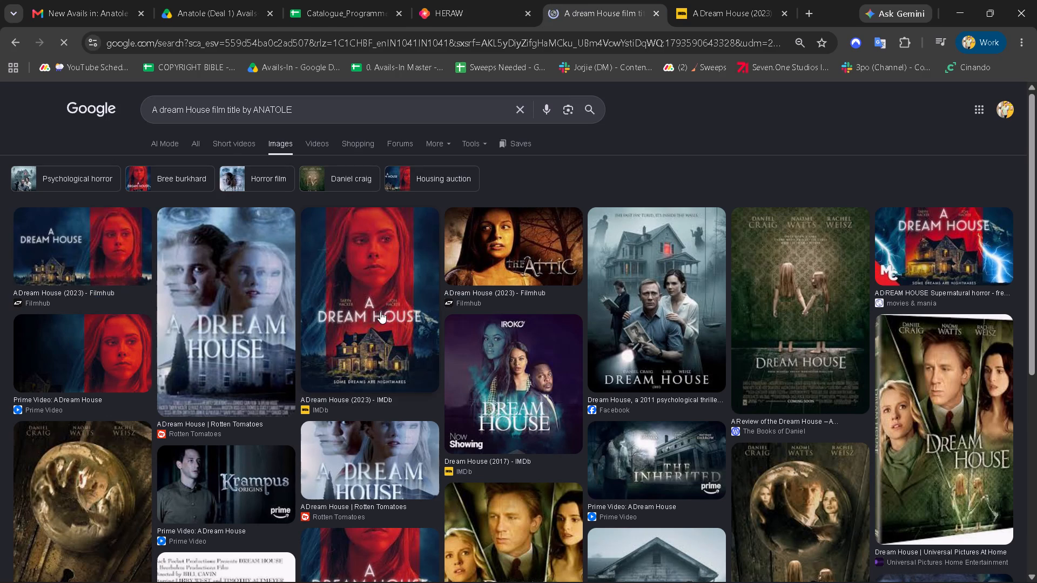
pyautogui.rightClick(380, 311)
pyautogui.click(433, 346)
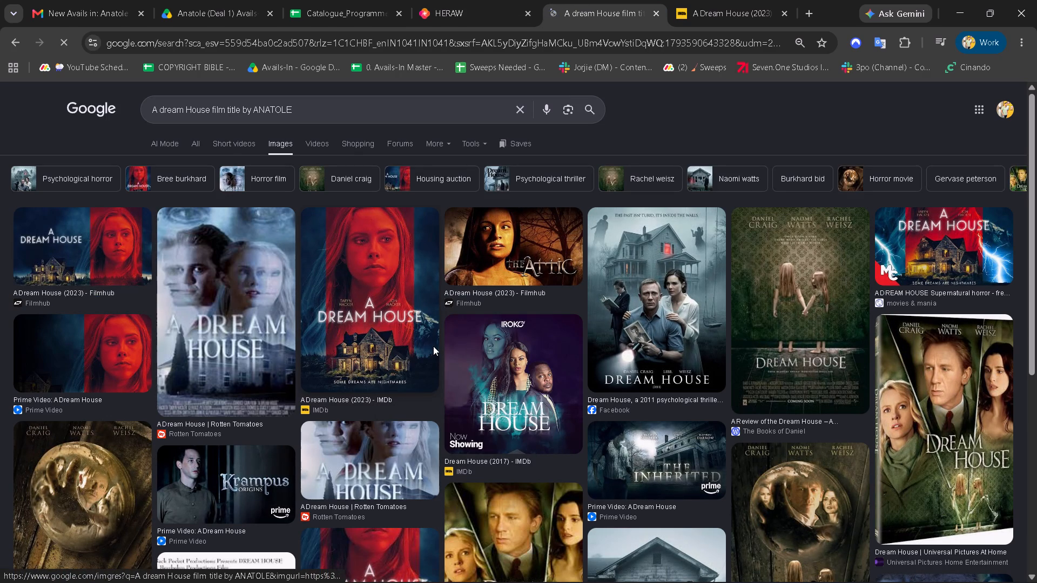
pyautogui.press('Return')
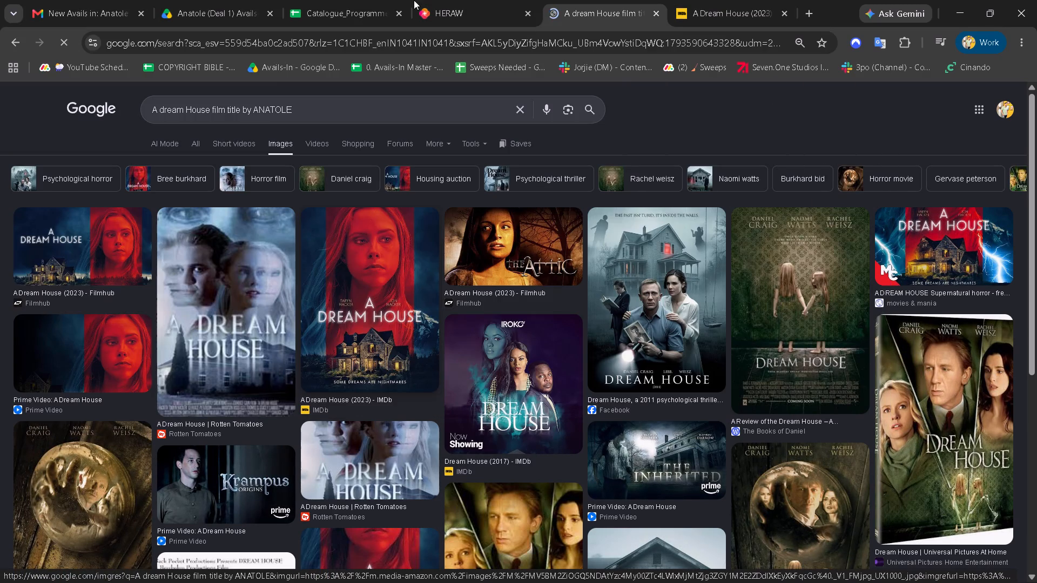
pyautogui.click(305, 0)
pyautogui.click(234, 0)
pyautogui.click(370, 0)
pyautogui.click(556, 0)
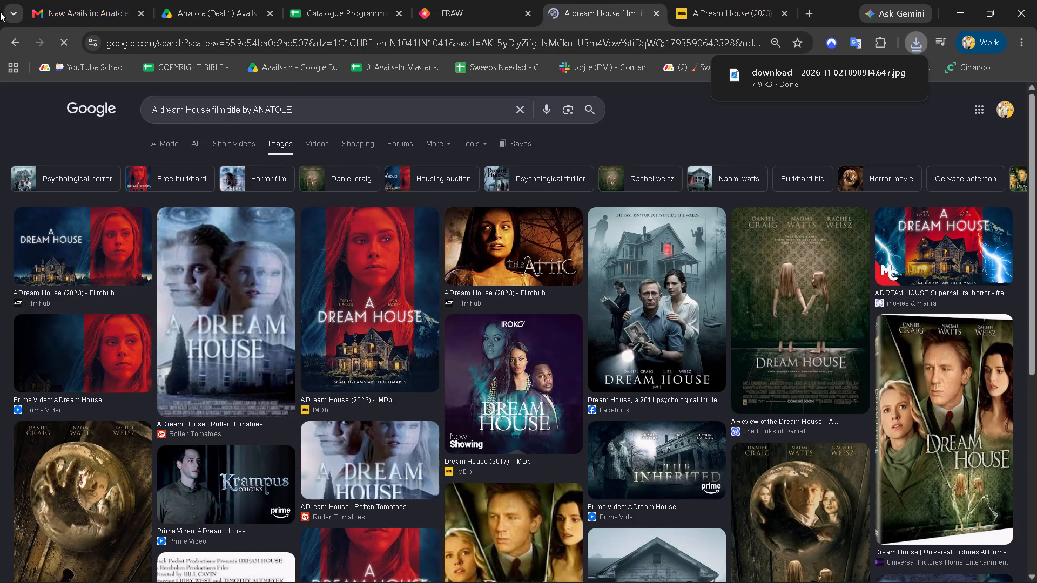
# Return to the Anatole (Deal 1) Avails sheet and select the ARTWORK cell in A dream House's row.
pyautogui.hotkey('alt', 'Tab')
pyautogui.click(27, 365)
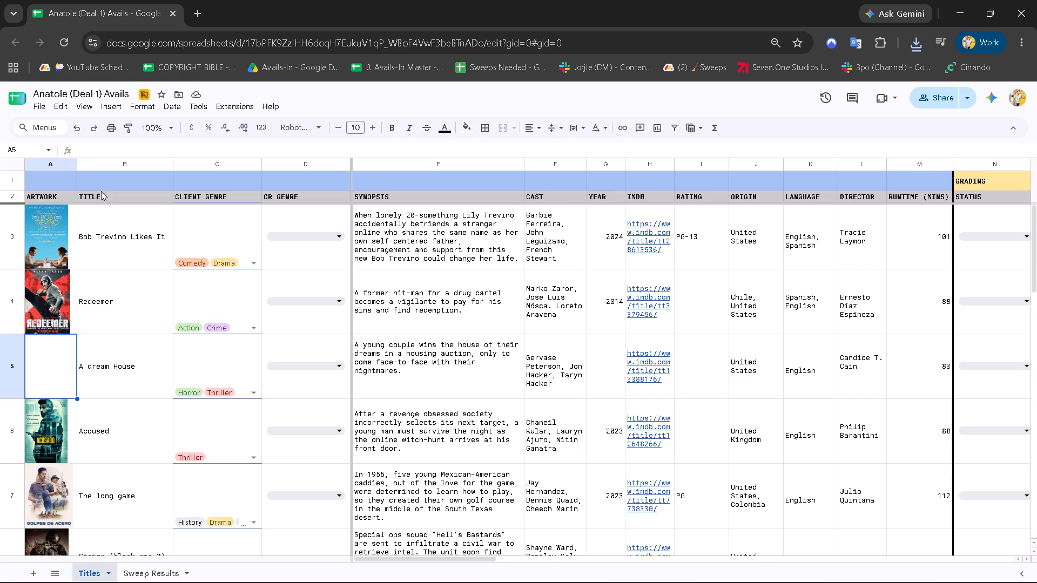
# Insert the downloaded A Dream House poster as an in-cell image in the title's ARTWORK cell.
pyautogui.click(107, 103)
pyautogui.click(146, 278)
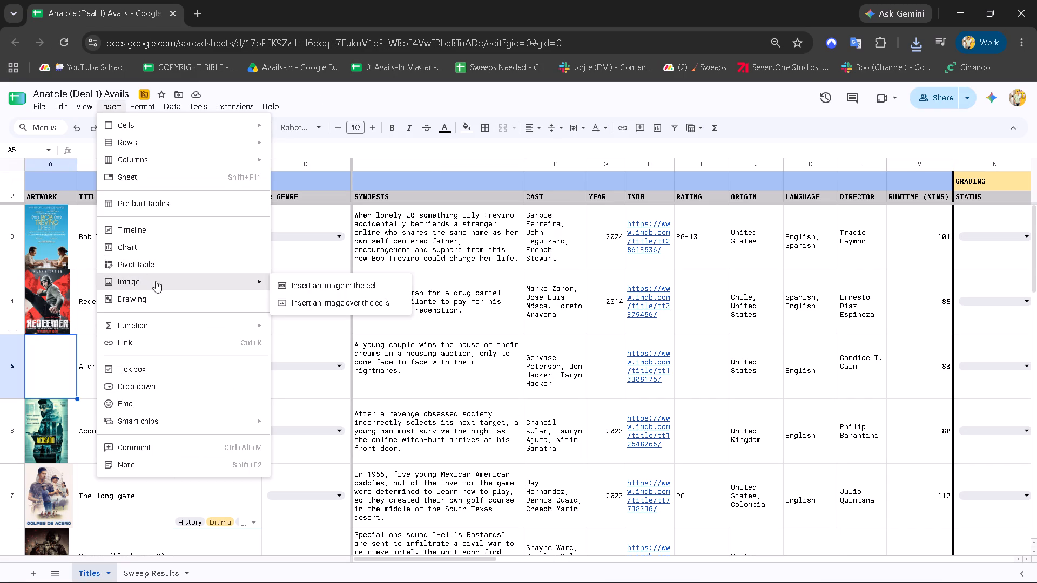
pyautogui.click(292, 282)
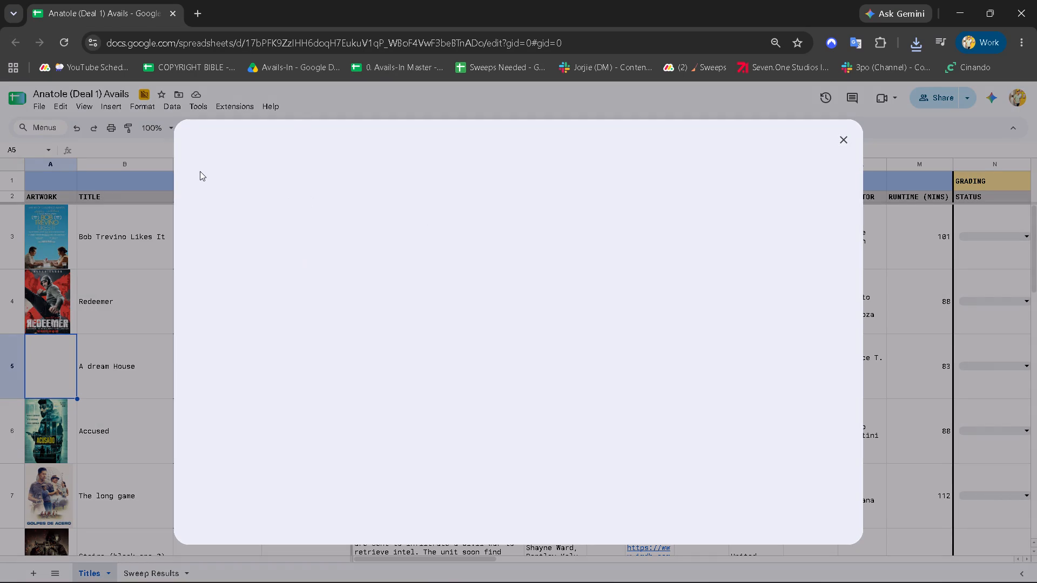
pyautogui.click(218, 272)
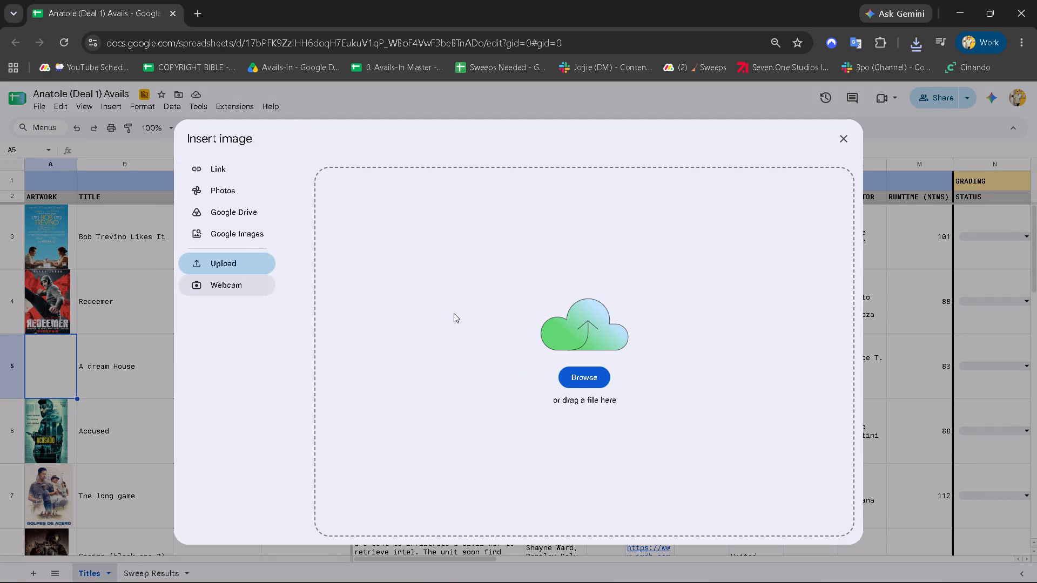
pyautogui.click(593, 373)
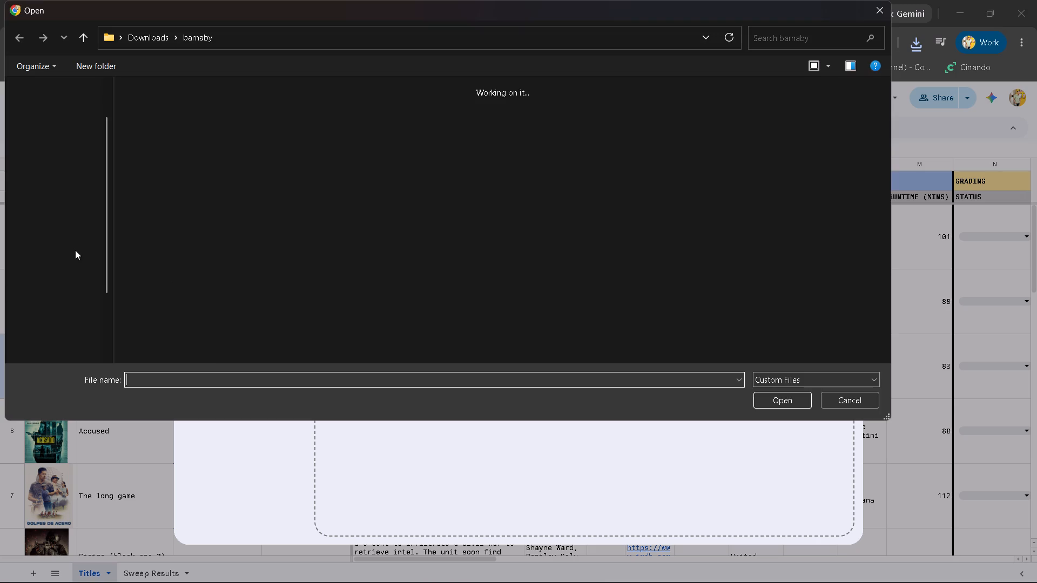
pyautogui.click(167, 135)
pyautogui.press('Return')
# Switch to the Gmail draft and send the reply to all containing the Anatole (Deal 1) Avails-In folder link.
pyautogui.hotkey('alt', 'Tab')
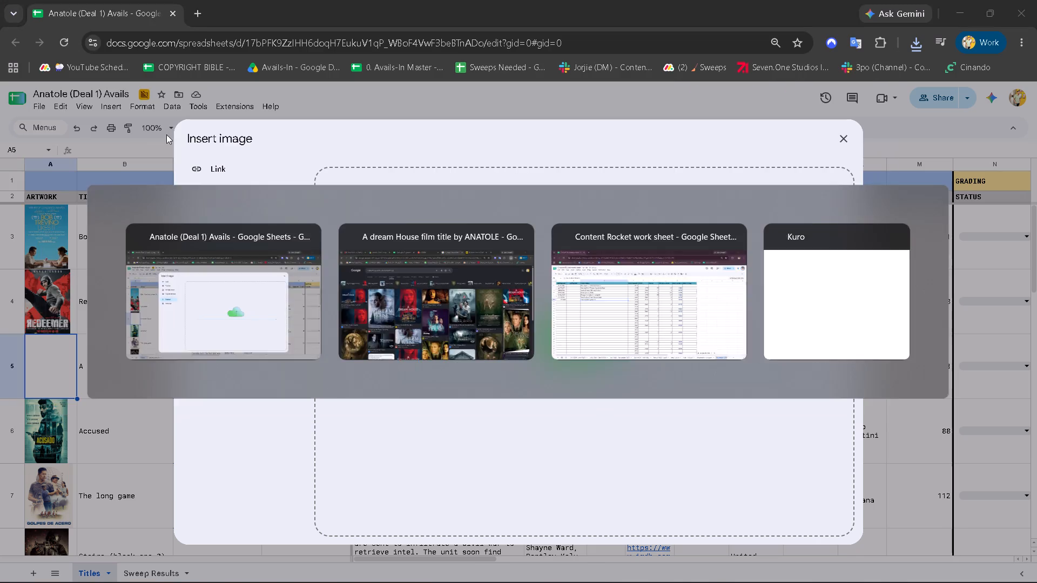
pyautogui.click(193, 2)
pyautogui.click(0, 0)
pyautogui.click(49, 0)
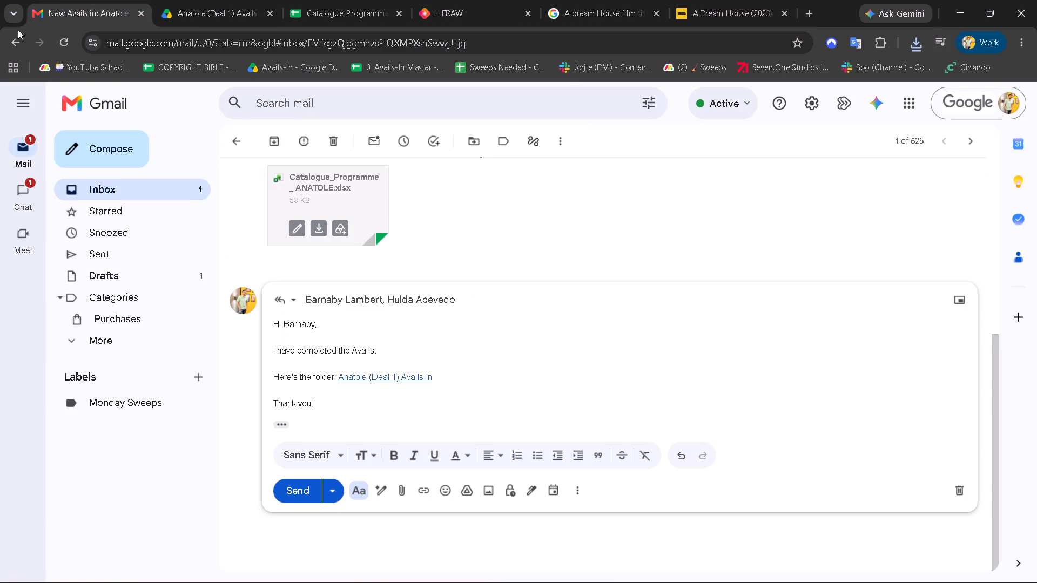
pyautogui.scroll(-1, 343, 287)
pyautogui.click(305, 491)
pyautogui.scroll(2, 356, 113)
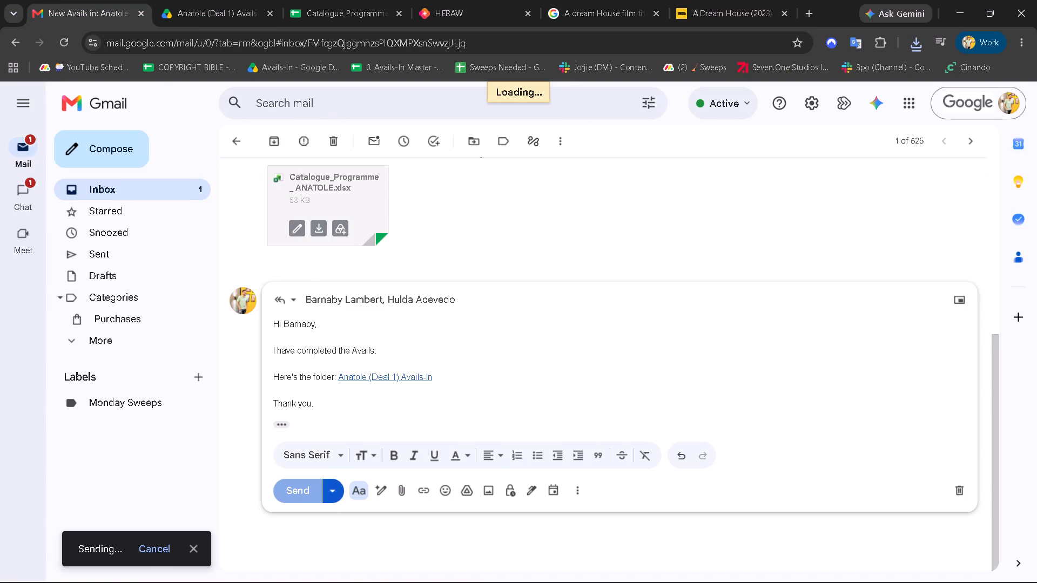
# Examine the Catalogue_Programme_ ANATOLE sheet's columns across to Rewards and back to Producteur / Distributeur.
pyautogui.click(211, 0)
pyautogui.click(313, 0)
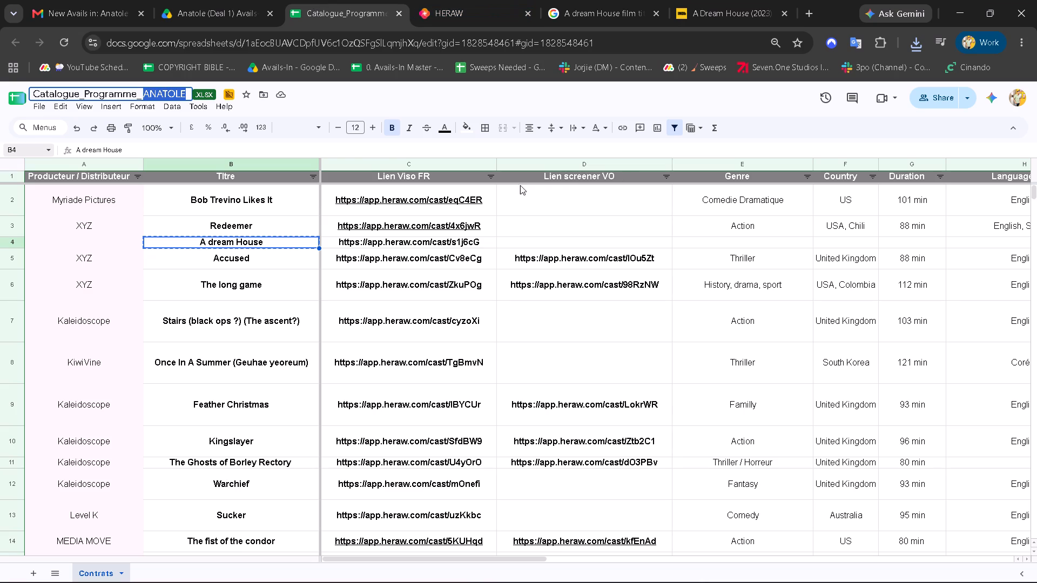
pyautogui.click(679, 195)
pyautogui.press('Tab')
pyautogui.press('Tab')
pyautogui.press('Tab')
pyautogui.press('Tab')
pyautogui.press('Tab')
pyautogui.press('Tab')
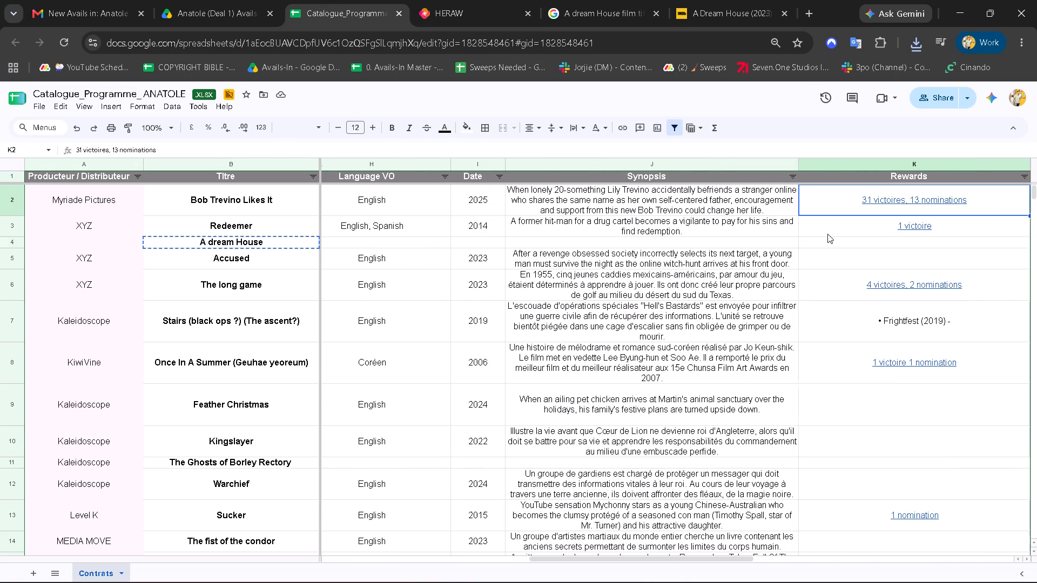
pyautogui.press('Tab')
pyautogui.press('Tab')
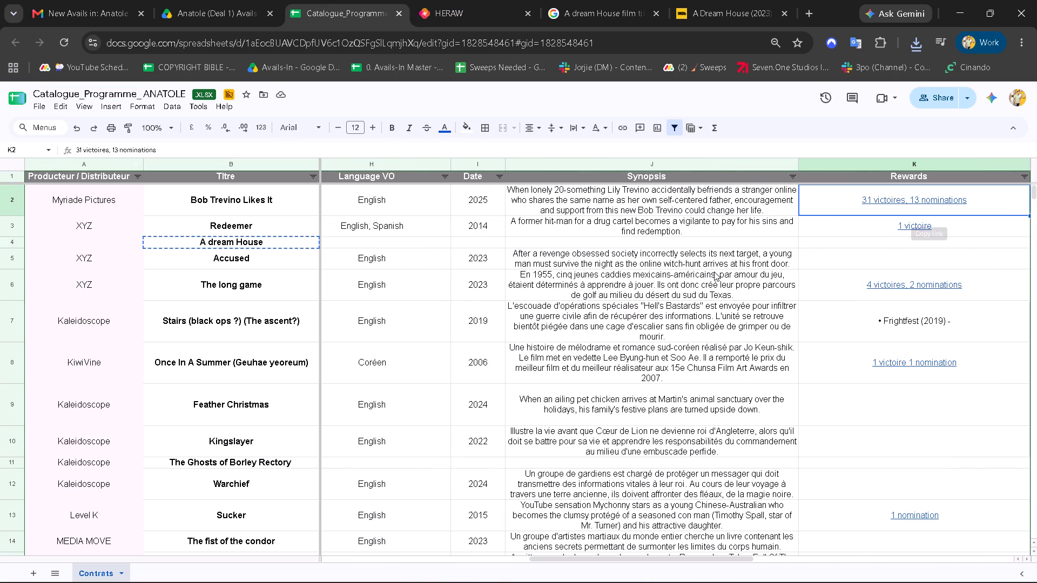
pyautogui.press('Left')
pyautogui.press('Left')
pyautogui.press('Left')
pyautogui.press('Left')
pyautogui.press('Left')
pyautogui.press('Left')
pyautogui.press('Left')
pyautogui.press('Left')
pyautogui.press('Left')
pyautogui.press('Left')
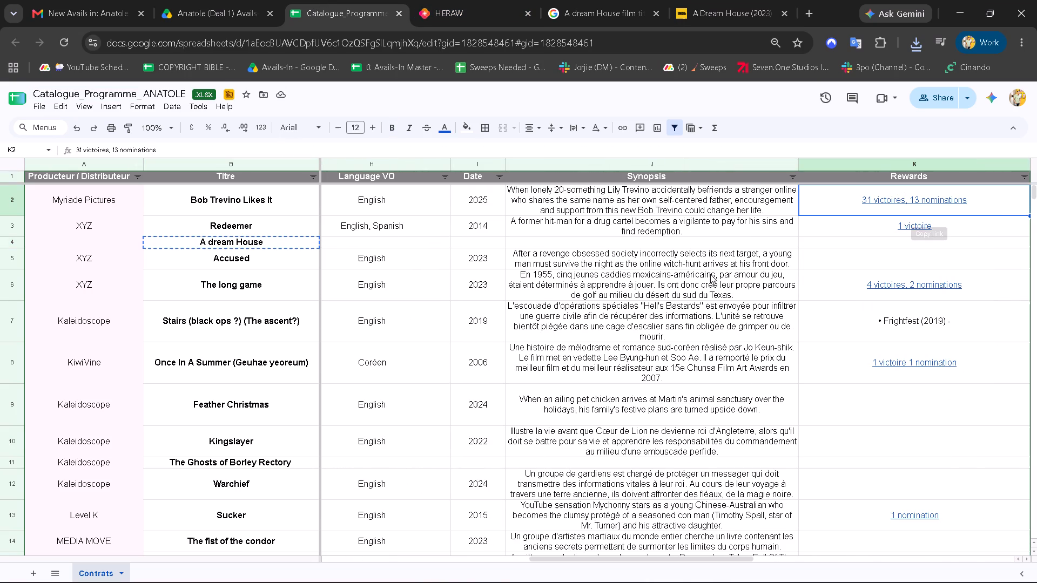
pyautogui.click(573, 255)
pyautogui.press('Left')
pyautogui.press('Left')
pyautogui.press('Left')
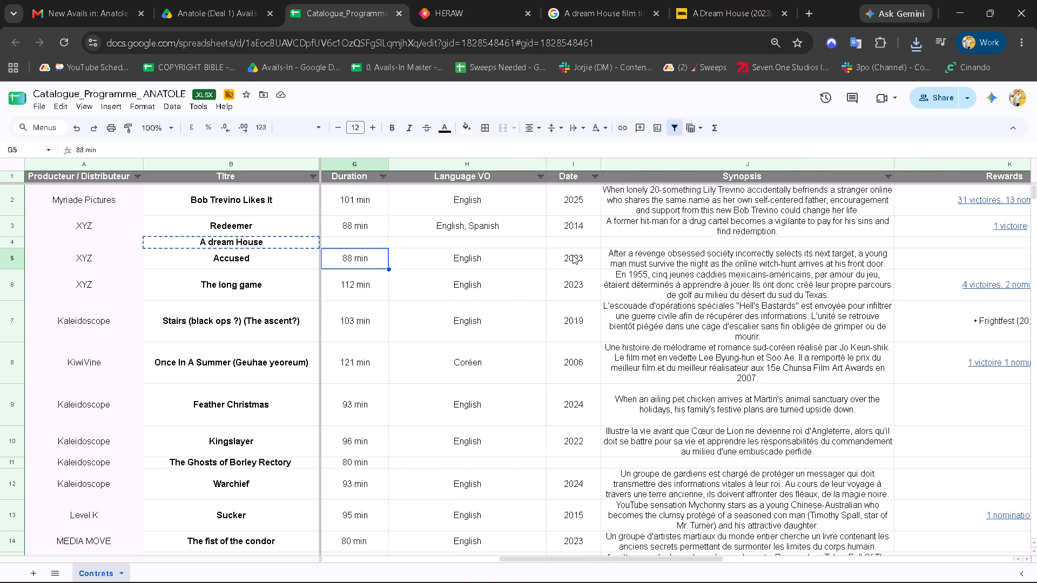
pyautogui.press('Left')
pyautogui.press('Left')
pyautogui.press('Left')
pyautogui.press('Left')
pyautogui.press('Left')
pyautogui.press('Left')
pyautogui.press('Left')
pyautogui.press('Left')
pyautogui.press('Left')
pyautogui.press('Left')
pyautogui.press('Left')
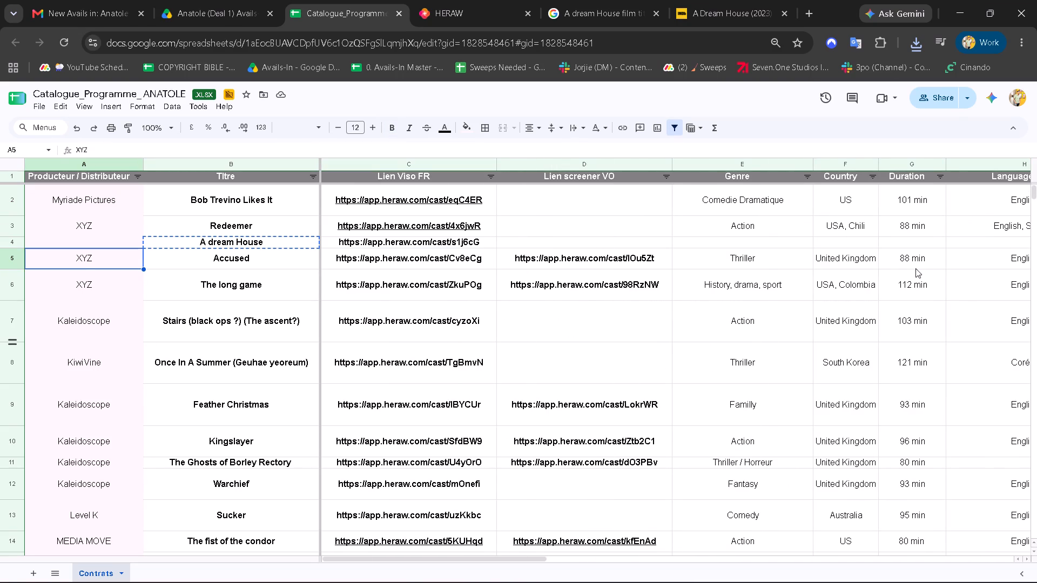
pyautogui.scroll(-3, 501, 281)
pyautogui.scroll(4, 561, 311)
# Return to the Anatole (Deal 1) Avails sheet.
pyautogui.hotkey('alt', 'Tab')
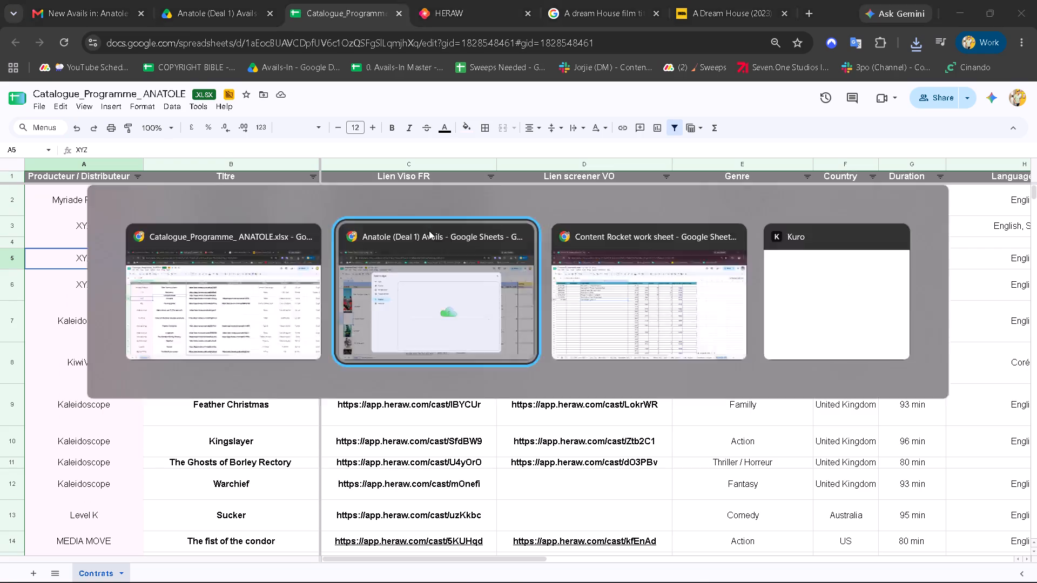
# Look through the title rows down to the end of the Avails sheet, and return to the Catalogue_Programme_ ANATOLE sheet.
pyautogui.scroll(1, 220, 355)
pyautogui.scroll(-2, 201, 410)
pyautogui.scroll(3, 201, 411)
pyautogui.scroll(-5, 195, 410)
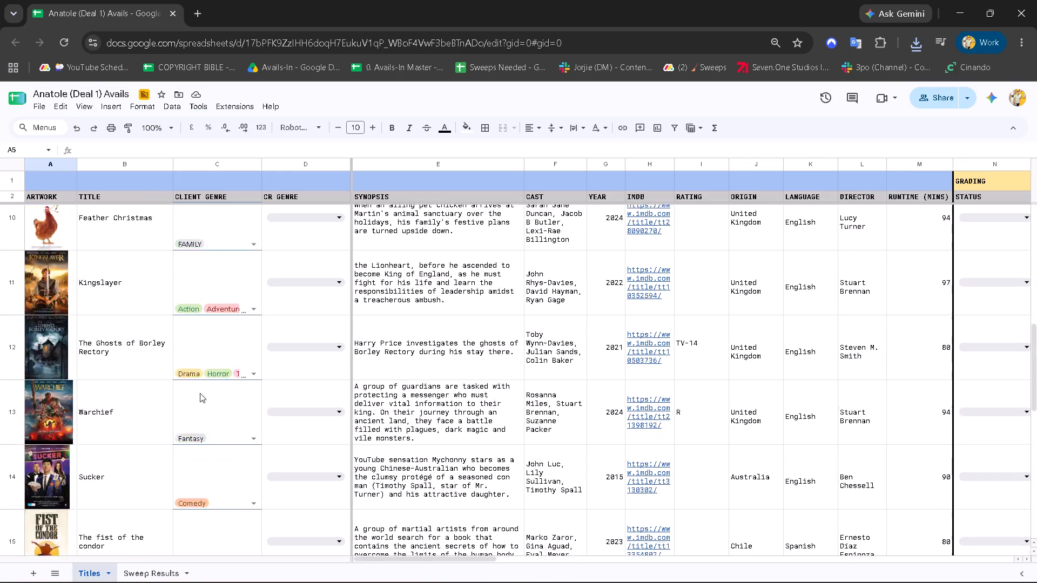
pyautogui.scroll(-14, 200, 393)
pyautogui.scroll(-3, 102, 445)
pyautogui.hotkey('alt', 'Tab')
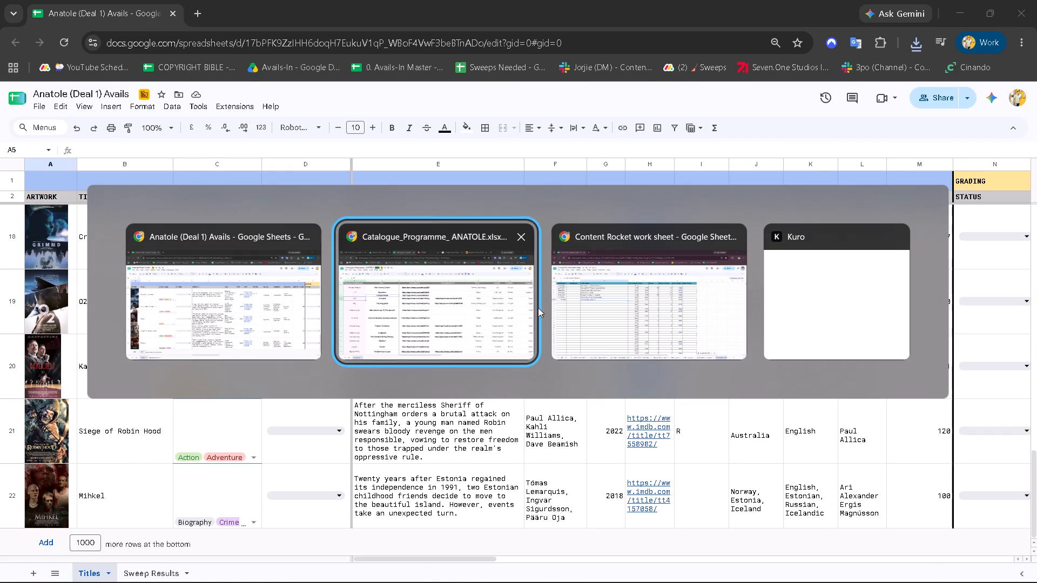
# In the Content Rocket work sheet, enter 1:00 as the Hours Worked for the Anatole (Deal 1) Avails-In project.
pyautogui.hotkey('alt', 'Tab')
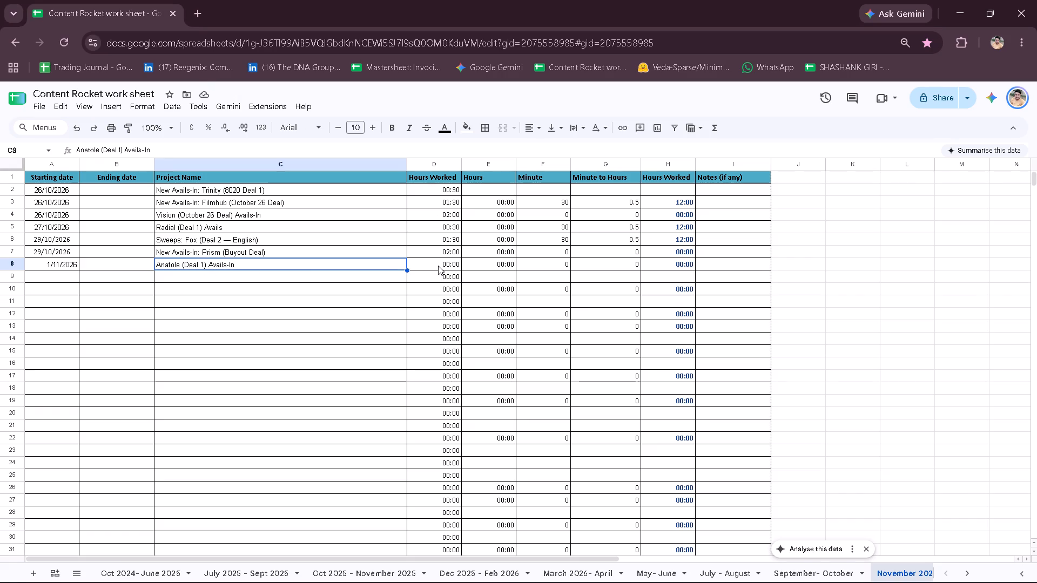
pyautogui.click(437, 265)
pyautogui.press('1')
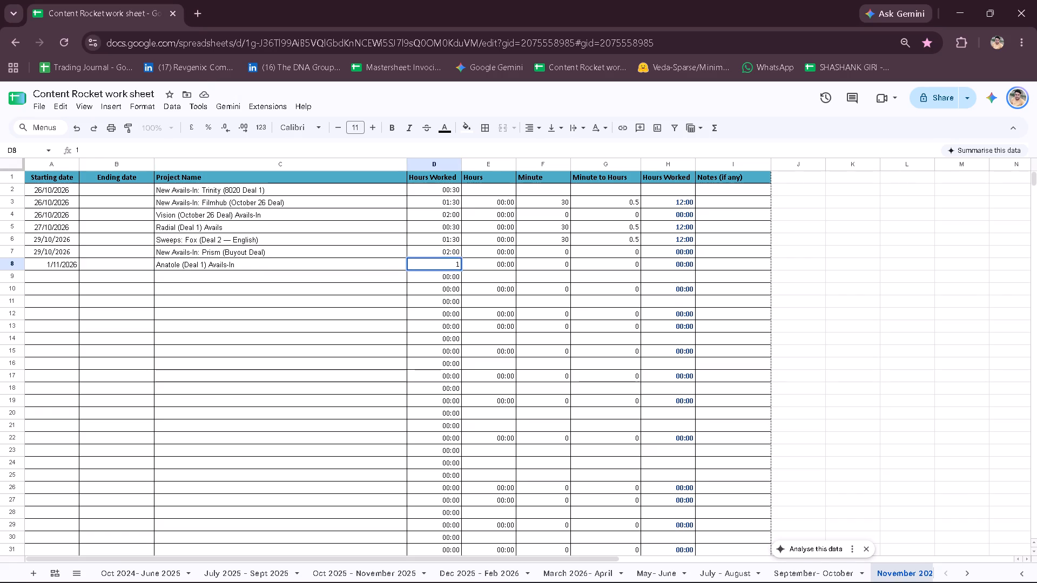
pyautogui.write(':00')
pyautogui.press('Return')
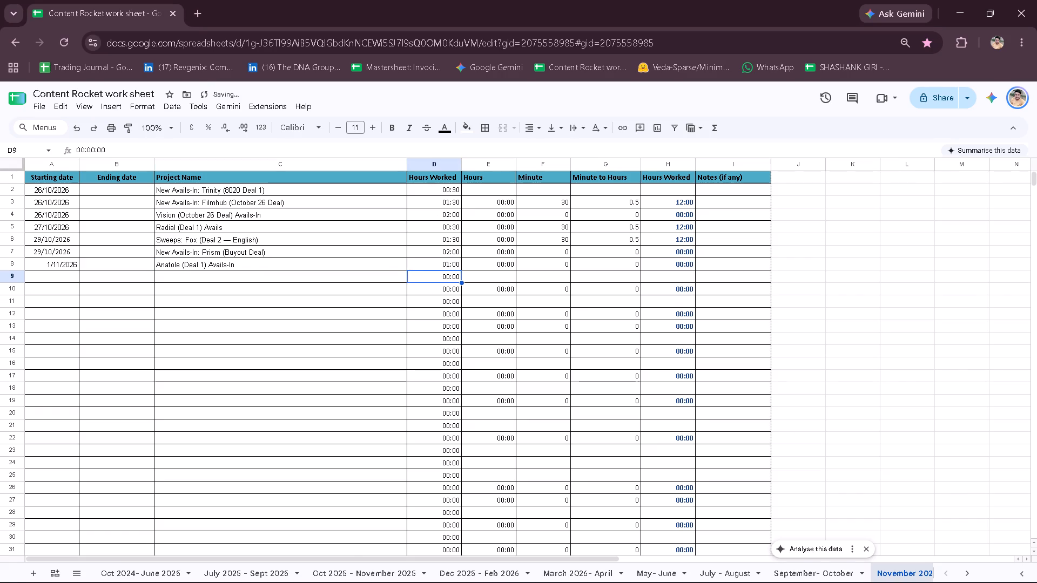
# Close the open Anatole spreadsheets and the HERAW, Google search and IMDb pages, returning to the Anatole (Deal 1) Avails-In Drive folder.
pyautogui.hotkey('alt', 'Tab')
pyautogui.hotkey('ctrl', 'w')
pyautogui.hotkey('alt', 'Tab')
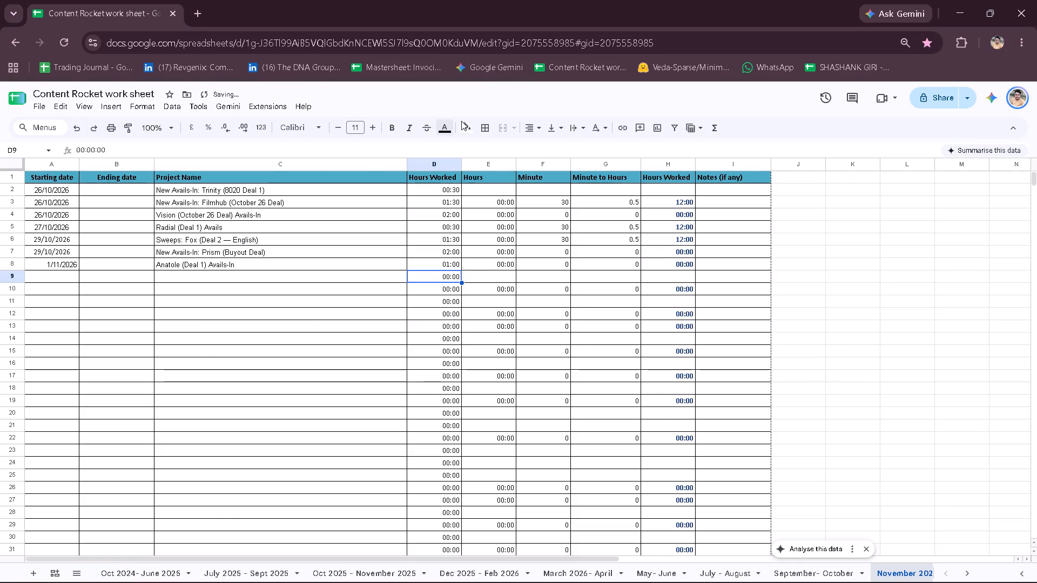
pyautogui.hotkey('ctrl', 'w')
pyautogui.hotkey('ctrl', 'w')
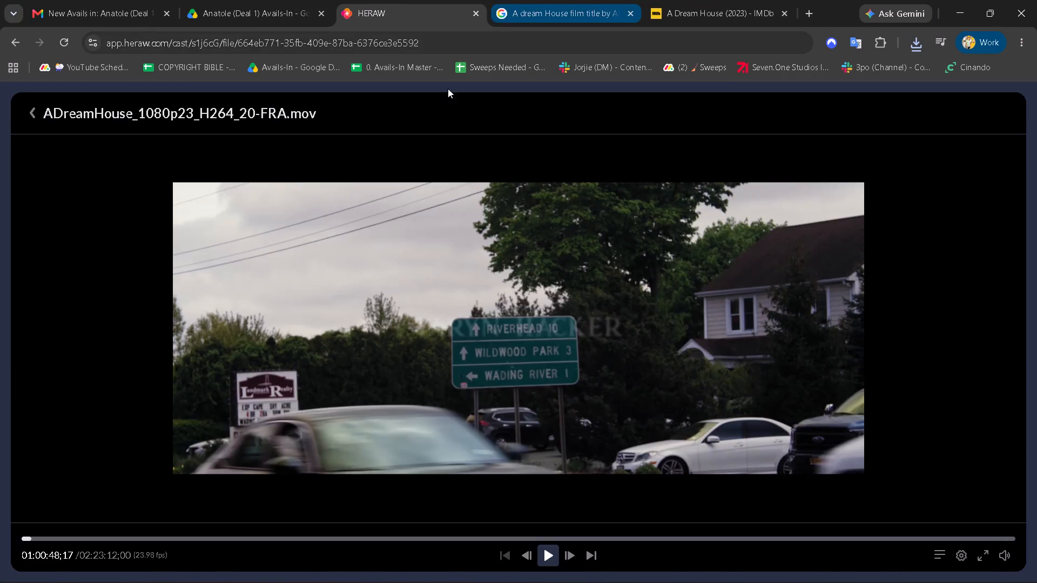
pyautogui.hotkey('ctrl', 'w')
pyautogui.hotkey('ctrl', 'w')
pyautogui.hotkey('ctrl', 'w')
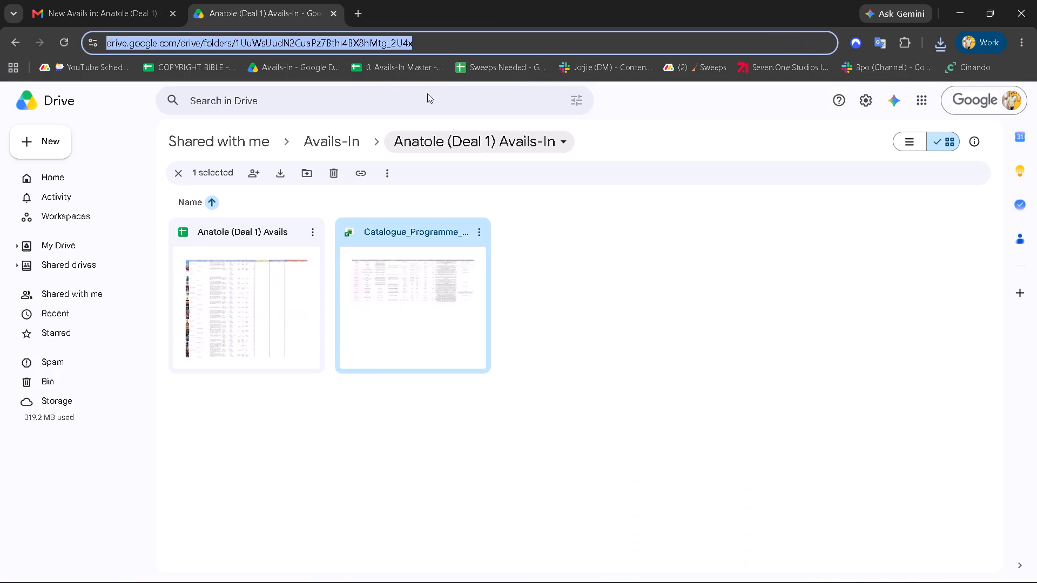
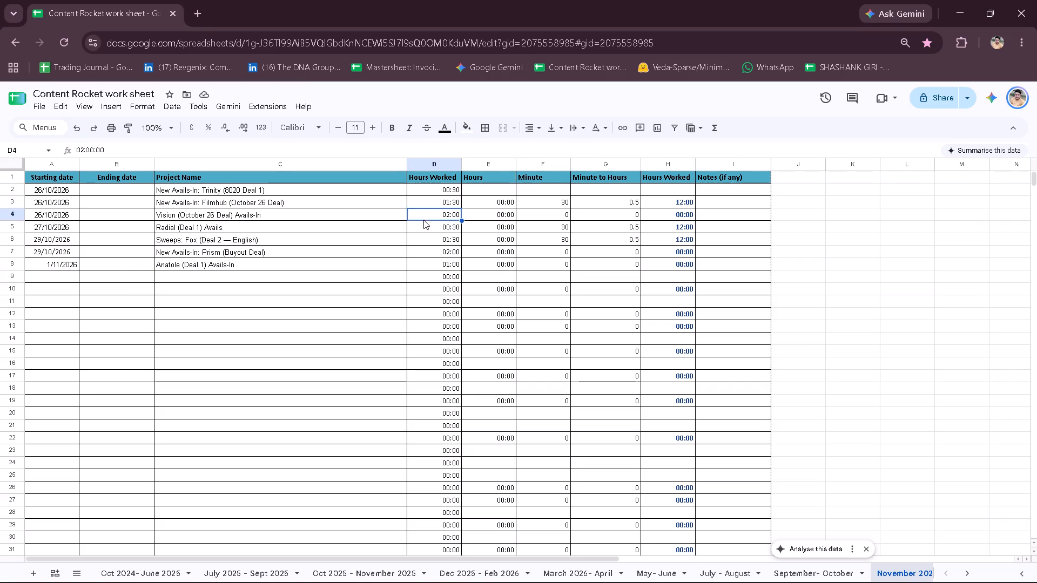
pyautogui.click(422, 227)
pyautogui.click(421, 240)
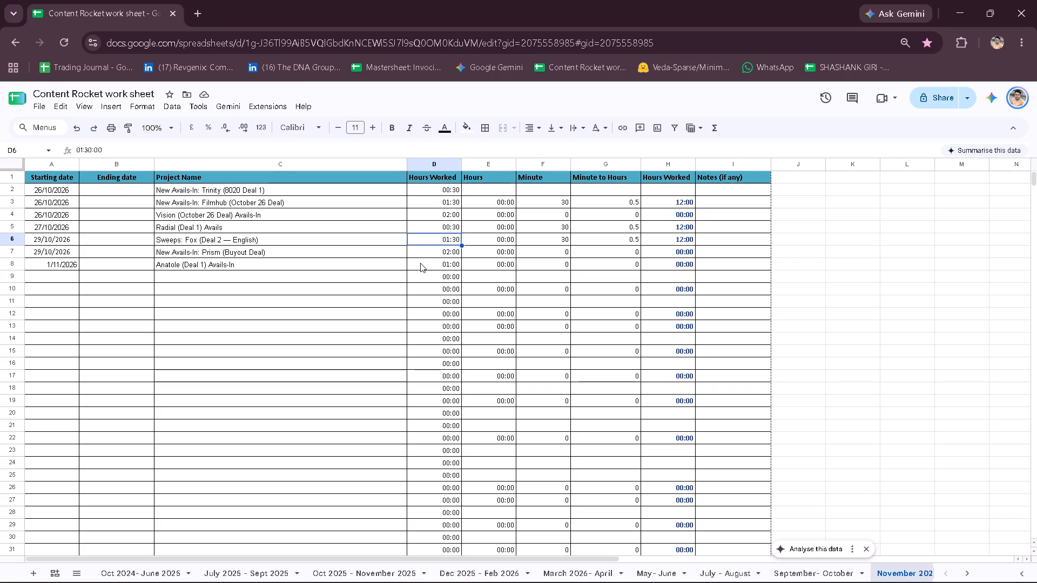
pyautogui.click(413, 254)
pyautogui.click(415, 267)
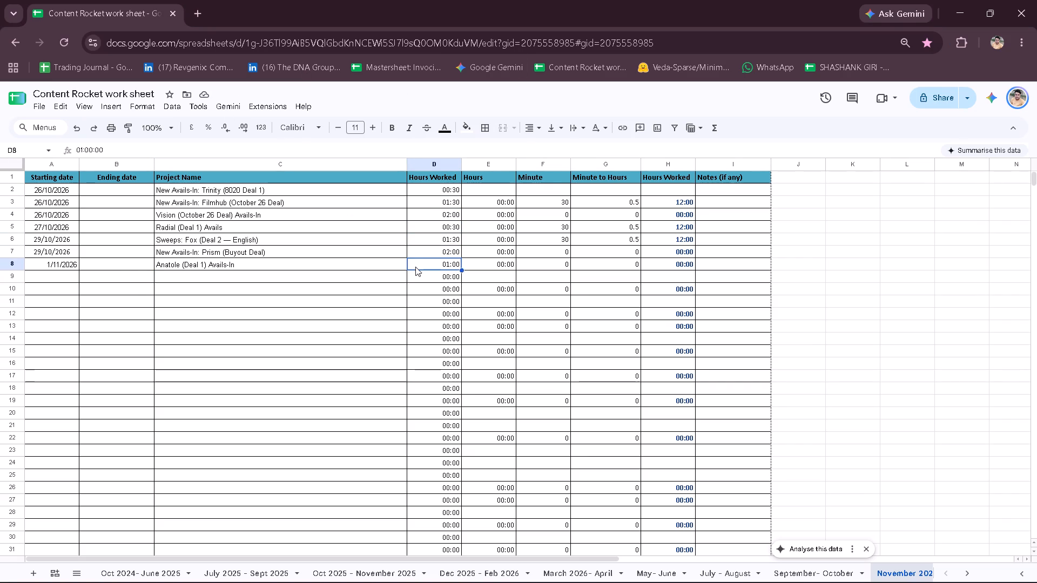
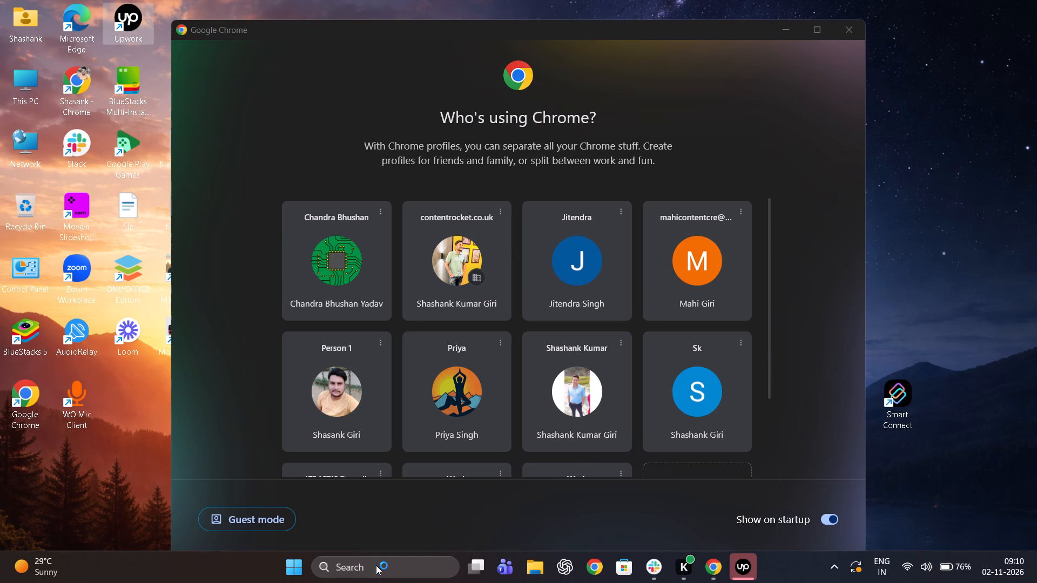
# Open Chrome with the profile that has the green circuit-board picture.
pyautogui.click(344, 268)
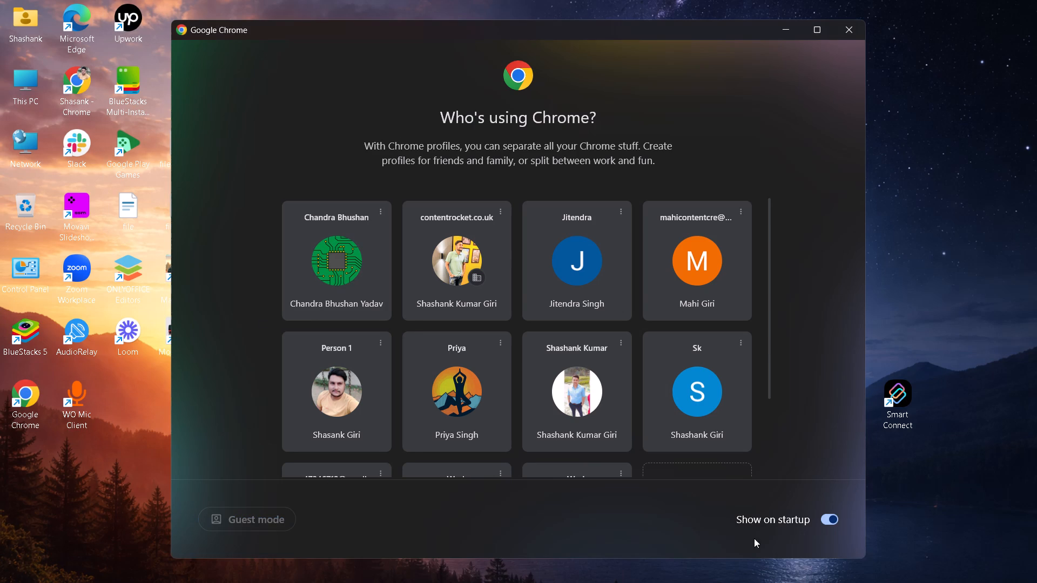